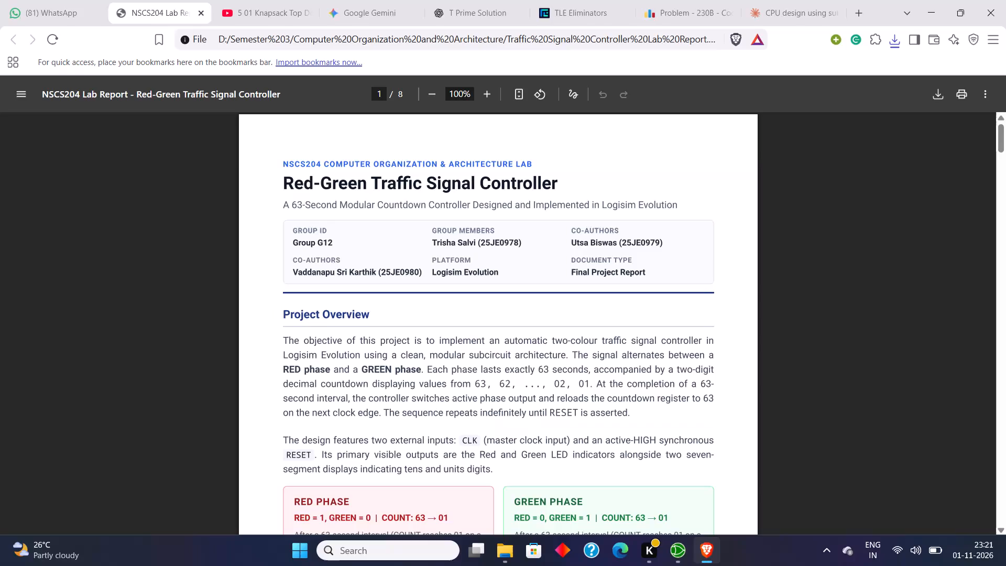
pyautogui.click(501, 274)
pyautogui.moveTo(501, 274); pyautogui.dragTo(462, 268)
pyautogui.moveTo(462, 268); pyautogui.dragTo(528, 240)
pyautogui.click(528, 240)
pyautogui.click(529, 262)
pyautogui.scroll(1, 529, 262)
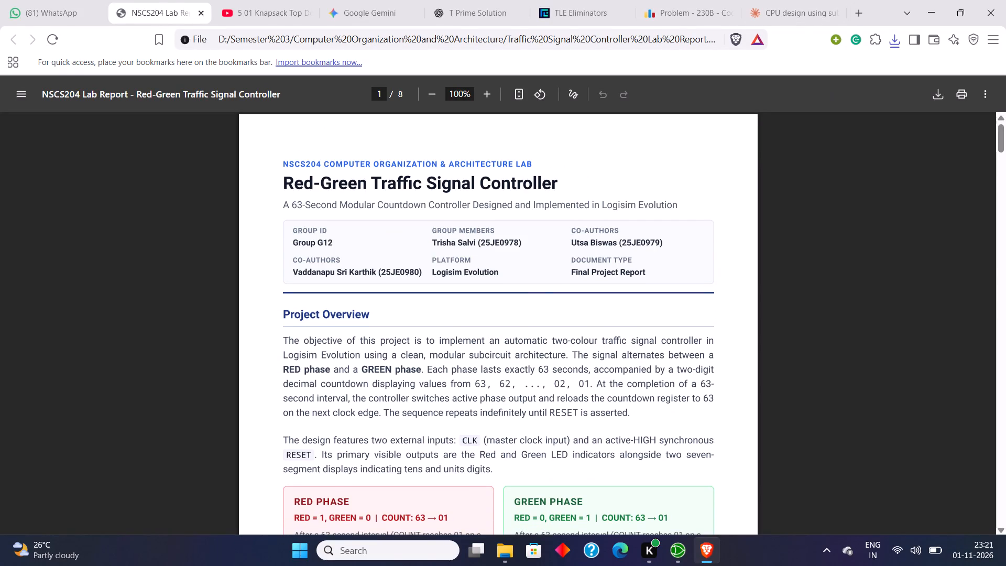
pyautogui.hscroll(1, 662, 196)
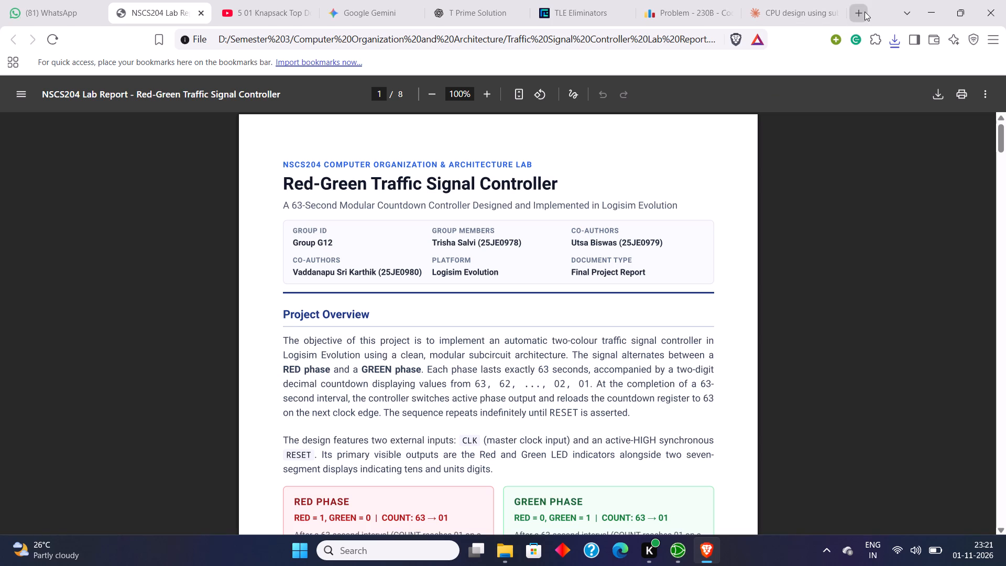
# Search the web for "online pdf editor" in a new tab and open the Sejda PDF editor.
pyautogui.click(865, 12)
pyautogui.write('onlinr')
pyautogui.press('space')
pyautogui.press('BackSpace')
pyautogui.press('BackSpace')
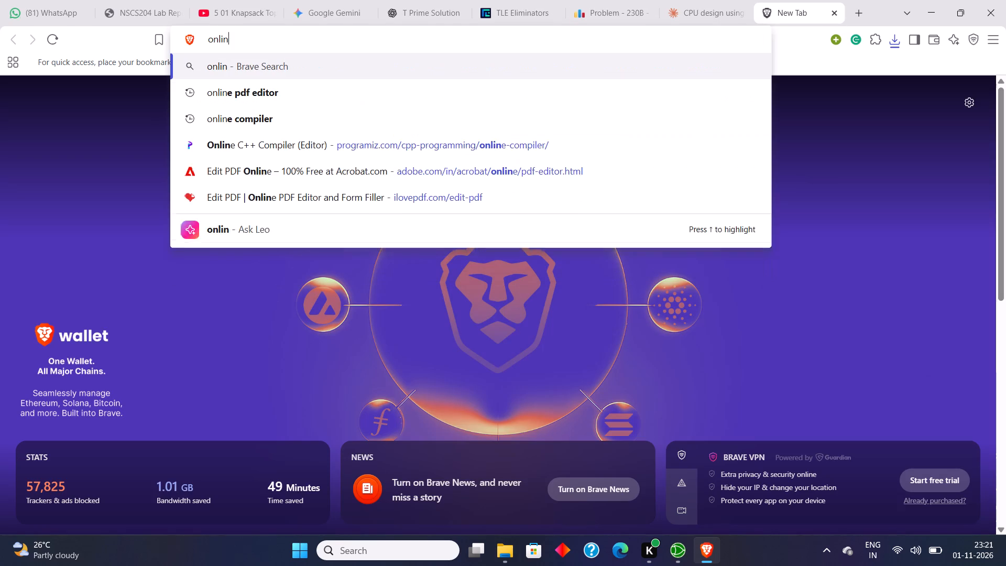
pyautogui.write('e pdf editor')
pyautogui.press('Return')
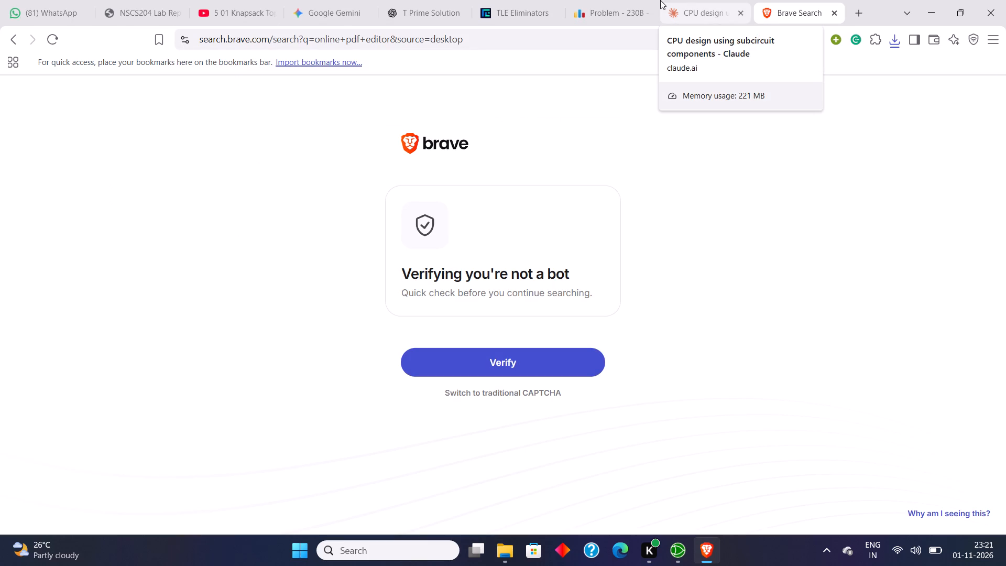
pyautogui.click(534, 352)
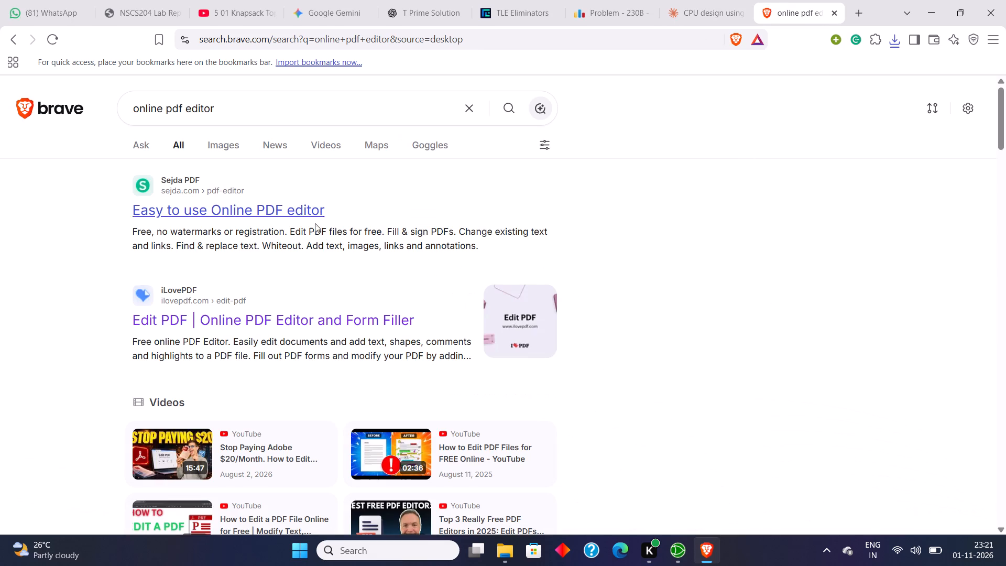
pyautogui.click(275, 214)
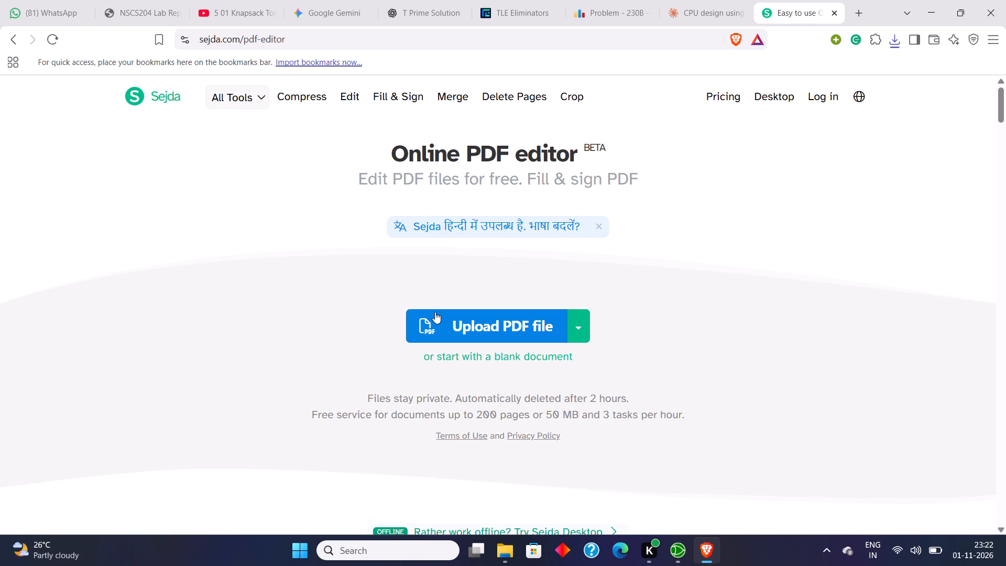
# Upload the "Traffic Signal Controller Lab Report" PDF to the online editor.
pyautogui.click(490, 321)
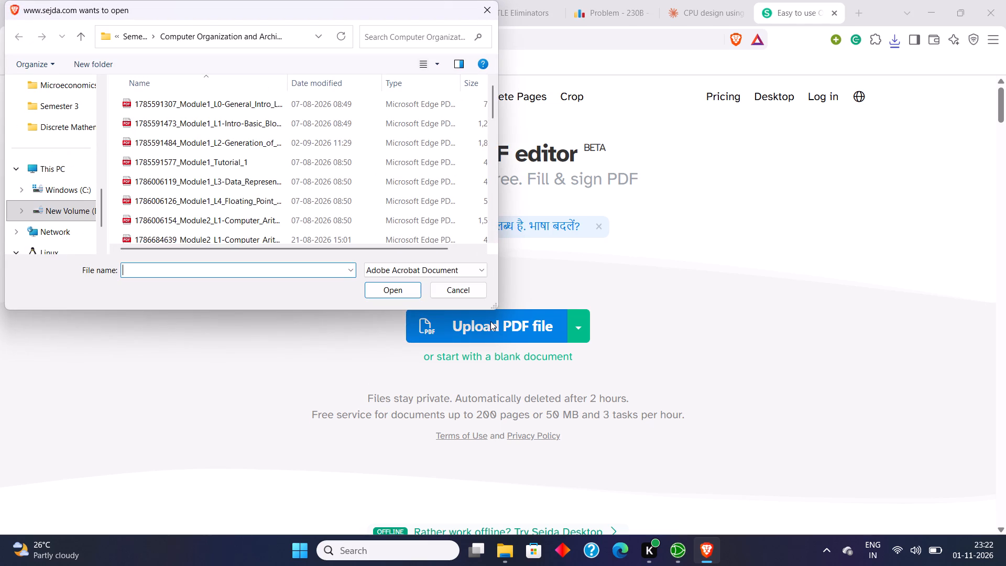
pyautogui.scroll(-1, 341, 221)
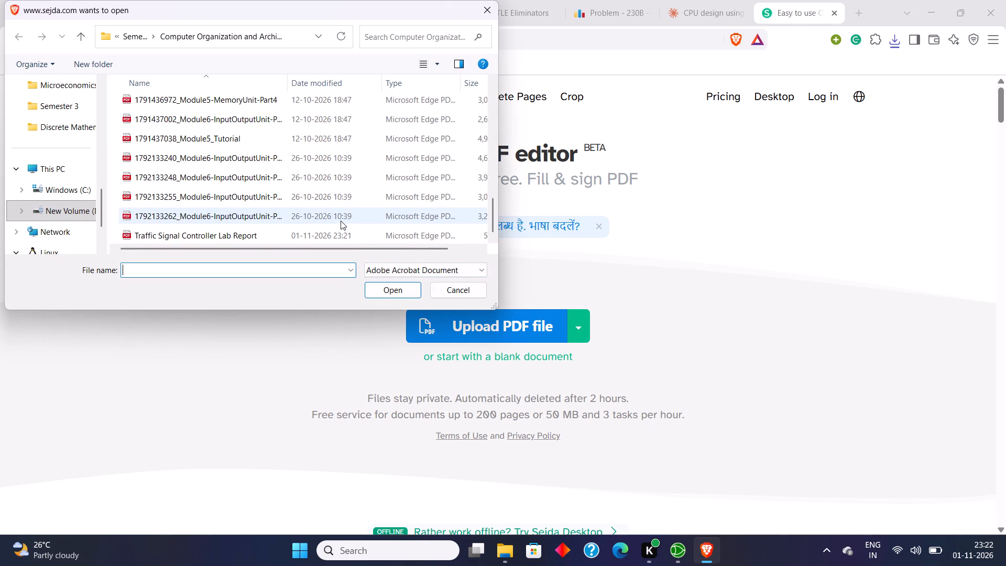
pyautogui.scroll(-8, 341, 221)
pyautogui.click(269, 240)
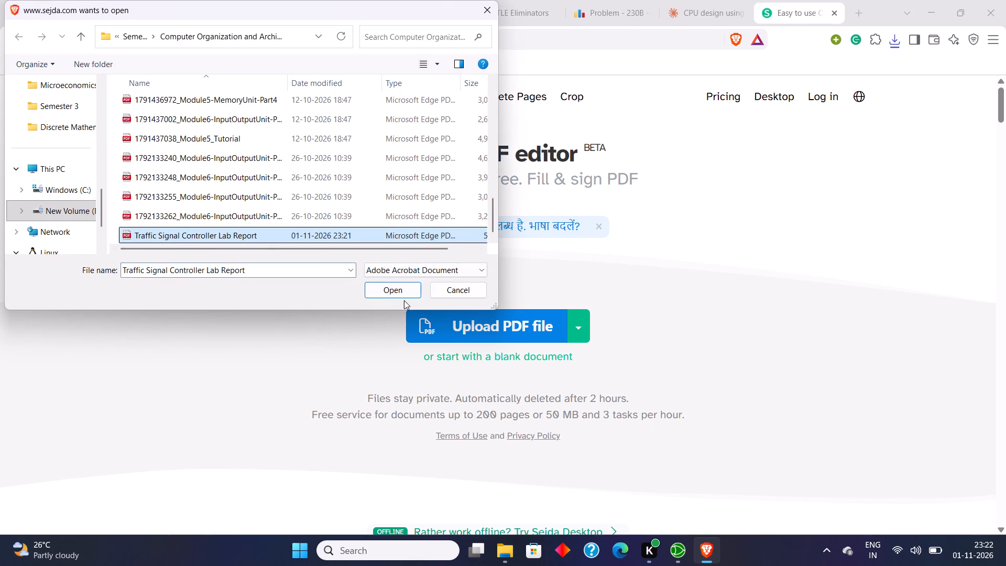
pyautogui.click(401, 290)
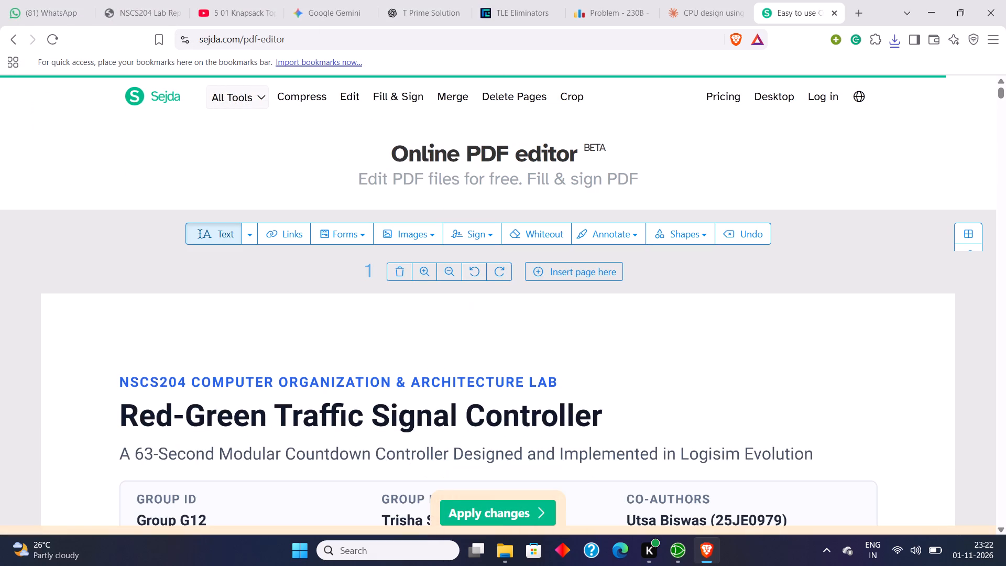
# Remove the number from the Group ID value on page 1, leaving "Group G".
pyautogui.scroll(-4, 484, 420)
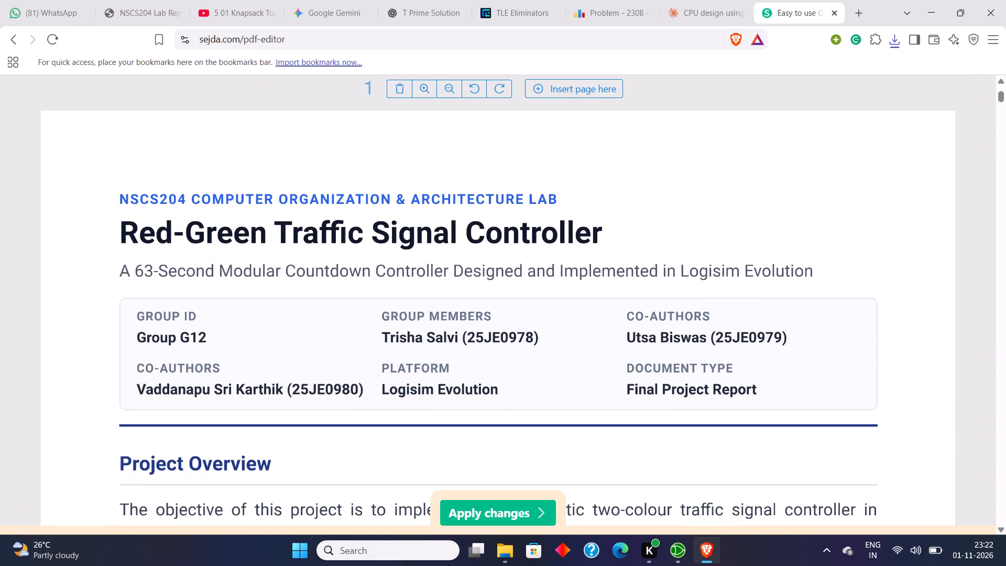
pyautogui.click(204, 329)
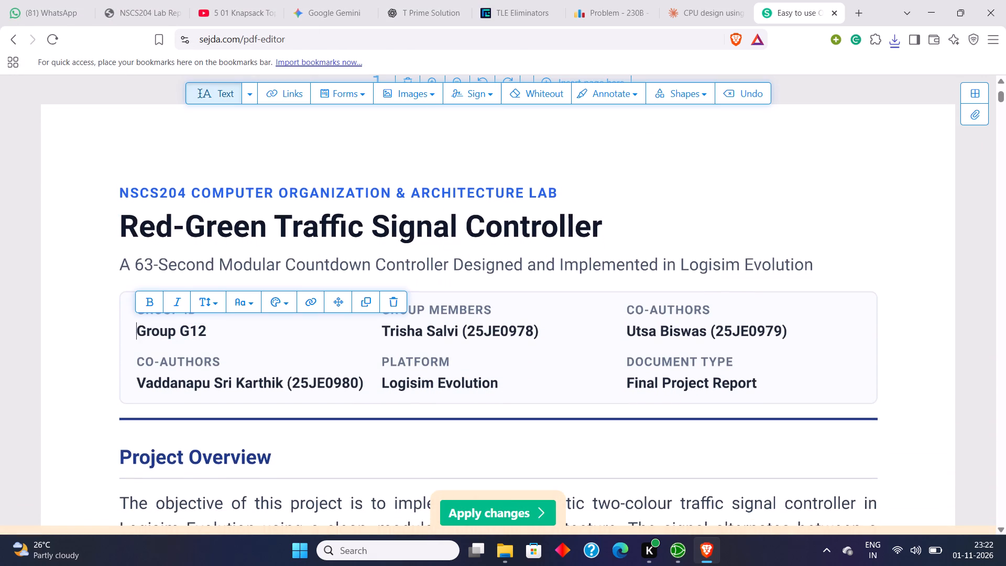
pyautogui.press('Right')
pyautogui.press('Right')
pyautogui.press('Right')
pyautogui.press('Right')
pyautogui.press('Right')
pyautogui.press('Right')
pyautogui.press('Right')
pyautogui.press('Right')
pyautogui.press('Right')
pyautogui.press('BackSpace')
pyautogui.press('BackSpace')
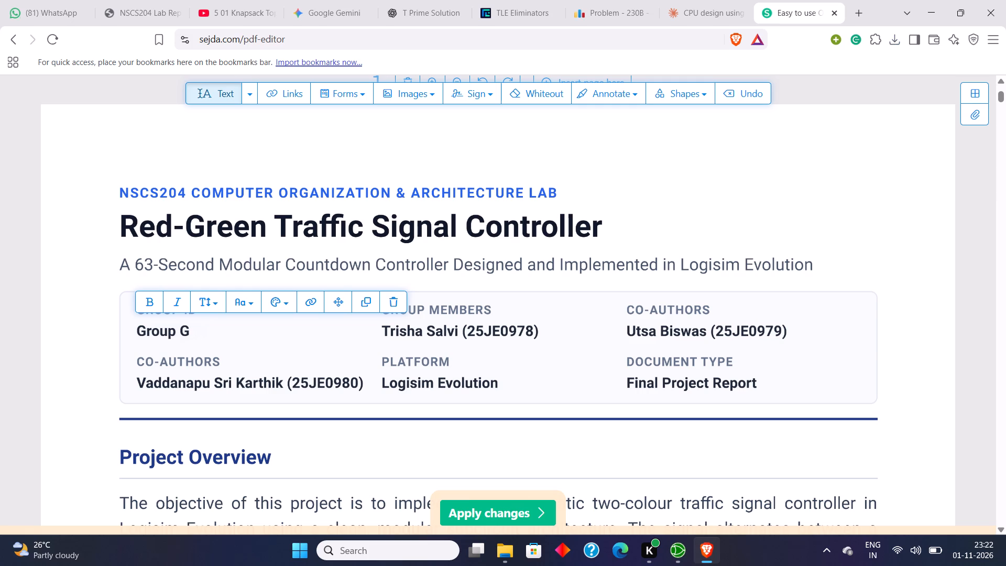
pyautogui.click(221, 275)
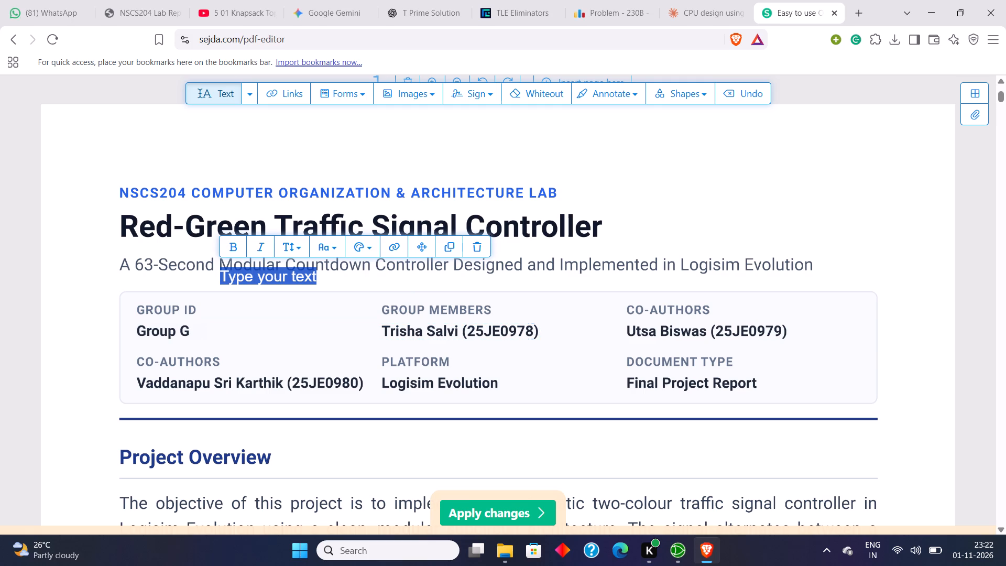
# Delete the whole name and roll number entry under Group Members on page 1.
pyautogui.click(538, 332)
pyautogui.press('BackSpace')
pyautogui.press('BackSpace')
pyautogui.press('BackSpace')
pyautogui.press('BackSpace')
pyautogui.press('BackSpace')
pyautogui.press('BackSpace')
pyautogui.press('BackSpace')
pyautogui.press('BackSpace')
pyautogui.press('BackSpace')
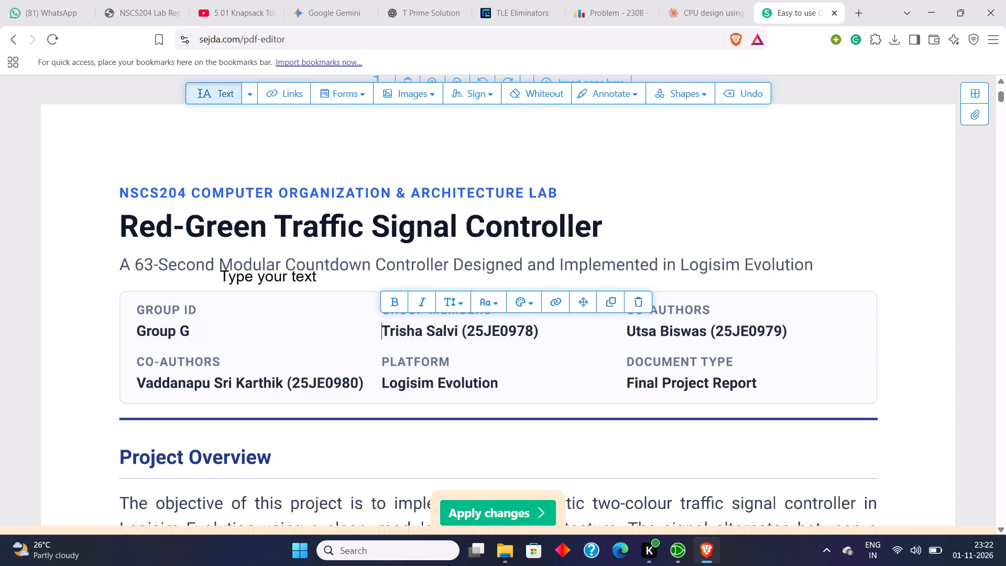
pyautogui.press('Right')
pyautogui.press('Right')
pyautogui.press('Right')
pyautogui.press('Right')
pyautogui.press('Right')
pyautogui.press('Right')
pyautogui.press('Right')
pyautogui.press('Right')
pyautogui.press('Right')
pyautogui.press('Right')
pyautogui.press('Right')
pyautogui.press('Right')
pyautogui.press('Right')
pyautogui.press('Right')
pyautogui.press('Right')
pyautogui.press('Right')
pyautogui.press('Right')
pyautogui.press('Right')
pyautogui.press('Right')
pyautogui.press('Right')
pyautogui.press('Right')
pyautogui.press('Right')
pyautogui.press('BackSpace')
pyautogui.press('BackSpace')
pyautogui.press('BackSpace')
pyautogui.press('BackSpace')
pyautogui.press('BackSpace')
pyautogui.press('BackSpace')
pyautogui.press('BackSpace')
pyautogui.press('BackSpace')
pyautogui.press('BackSpace')
pyautogui.press('BackSpace')
pyautogui.press('BackSpace')
pyautogui.press('BackSpace')
pyautogui.press('BackSpace')
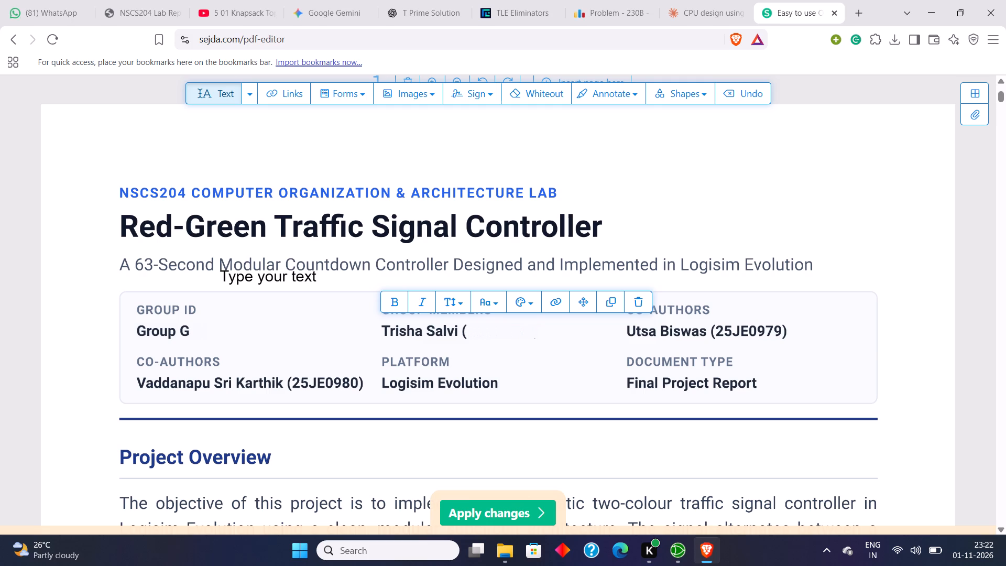
pyautogui.press('BackSpace')
pyautogui.press('BackSpace')
pyautogui.press('BackSpace')
pyautogui.press('BackSpace')
pyautogui.press('BackSpace')
pyautogui.press('BackSpace')
pyautogui.press('BackSpace')
pyautogui.press('BackSpace')
pyautogui.press('BackSpace')
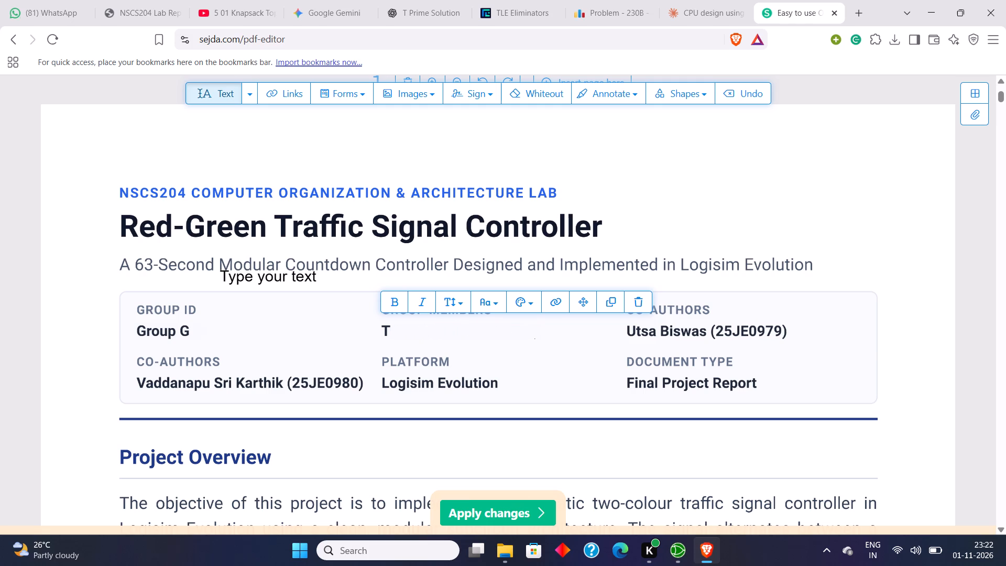
pyautogui.press('BackSpace')
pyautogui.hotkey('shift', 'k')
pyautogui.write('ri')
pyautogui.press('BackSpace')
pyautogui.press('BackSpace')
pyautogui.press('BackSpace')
# Look through the report's pages to the end and return to the subcircuit figures 5.3 and 5.4.
pyautogui.scroll(-11, 538, 332)
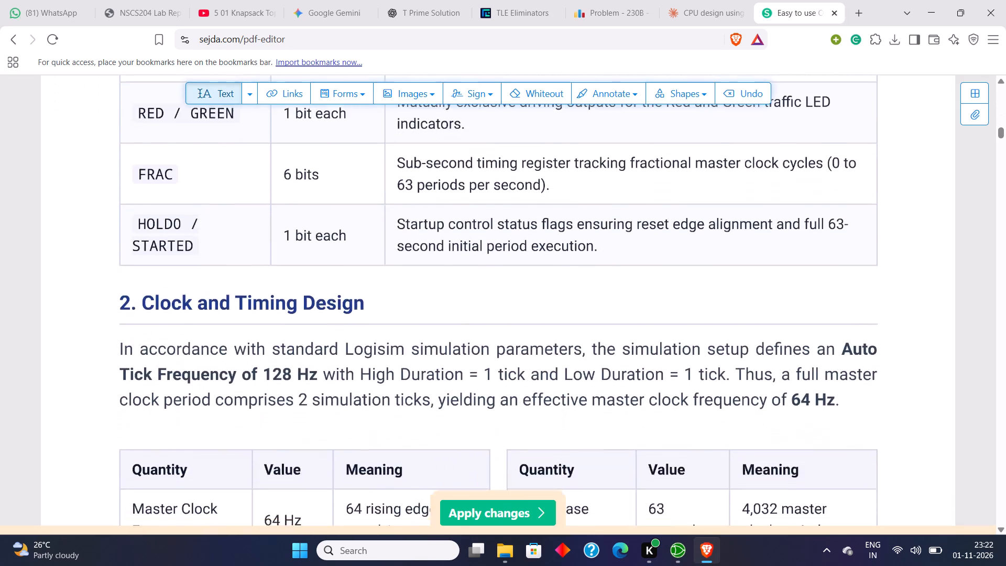
pyautogui.scroll(-5, 538, 332)
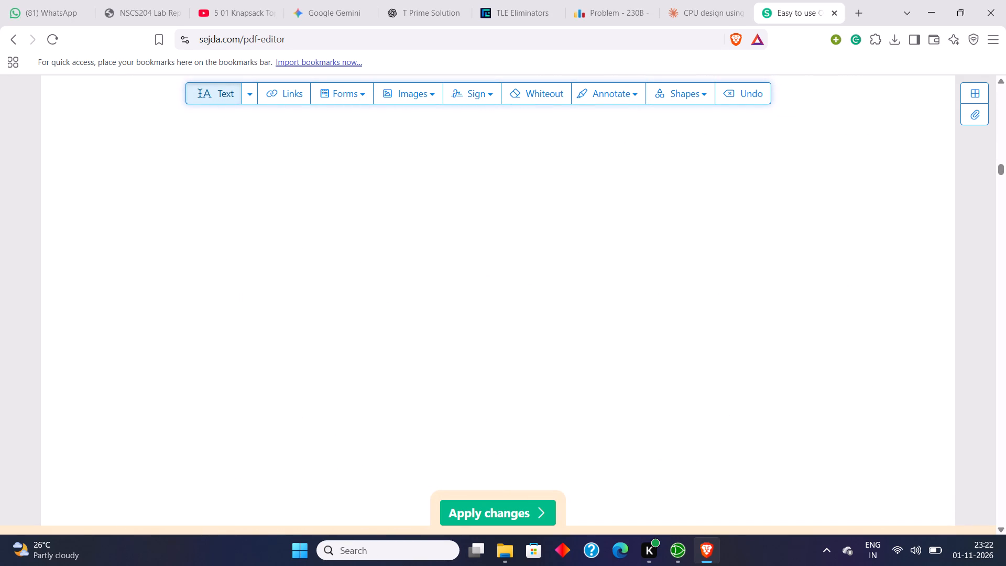
pyautogui.scroll(-10, 538, 332)
pyautogui.scroll(4, 538, 332)
pyautogui.scroll(-8, 538, 332)
pyautogui.scroll(7, 517, 249)
pyautogui.scroll(-2, 517, 249)
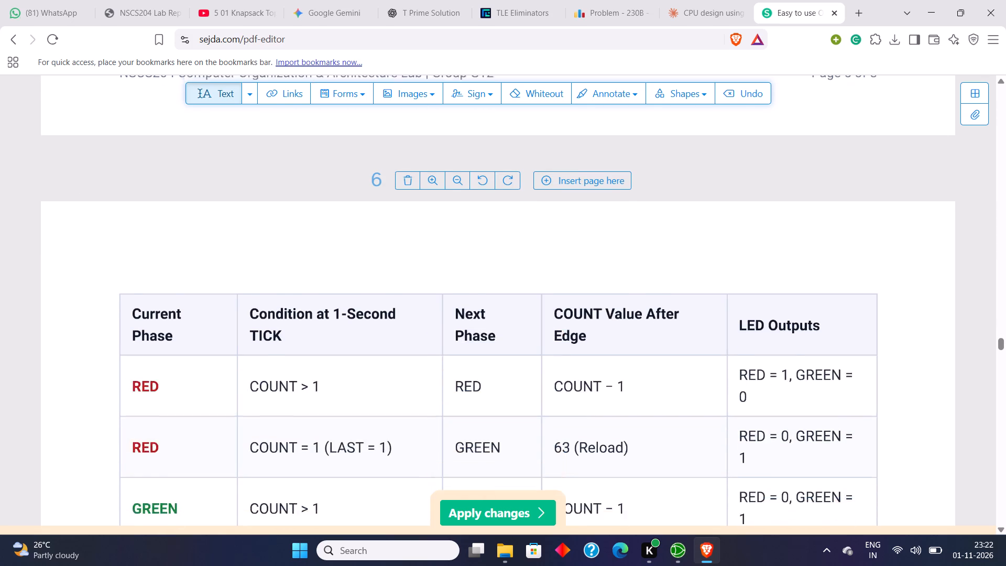
pyautogui.scroll(-7, 517, 249)
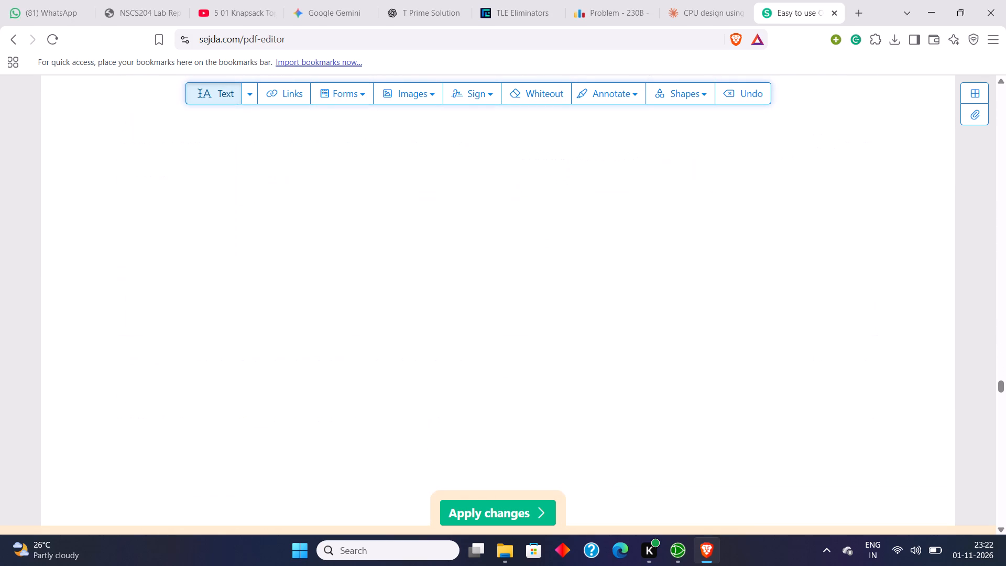
pyautogui.scroll(-8, 521, 295)
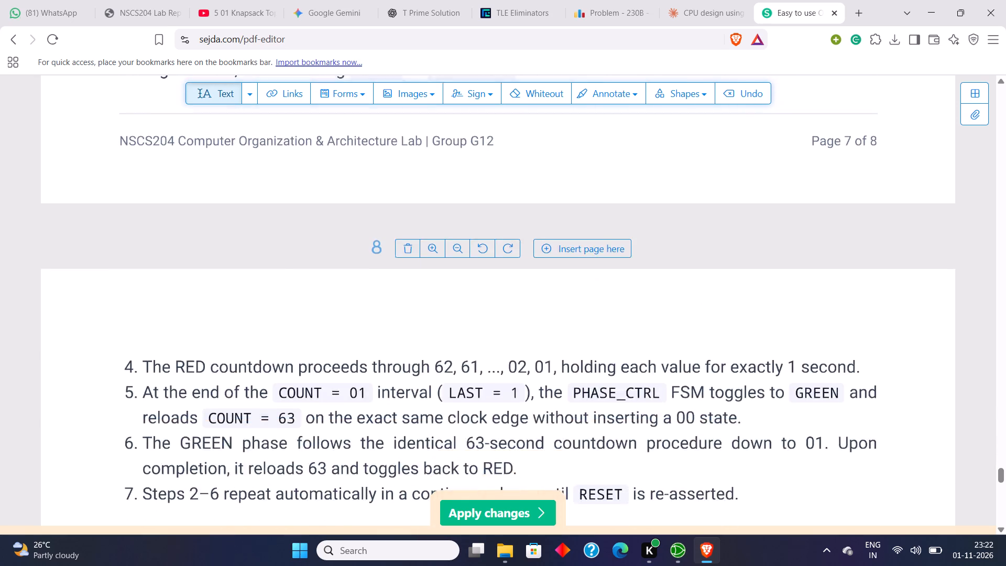
pyautogui.scroll(-2, 521, 295)
pyautogui.scroll(19, 521, 295)
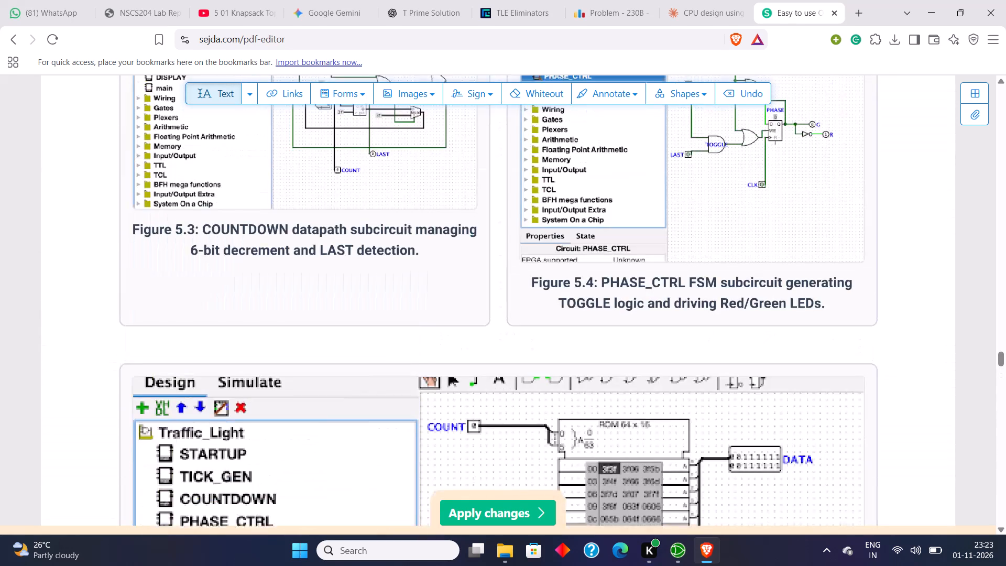
pyautogui.scroll(2, 521, 295)
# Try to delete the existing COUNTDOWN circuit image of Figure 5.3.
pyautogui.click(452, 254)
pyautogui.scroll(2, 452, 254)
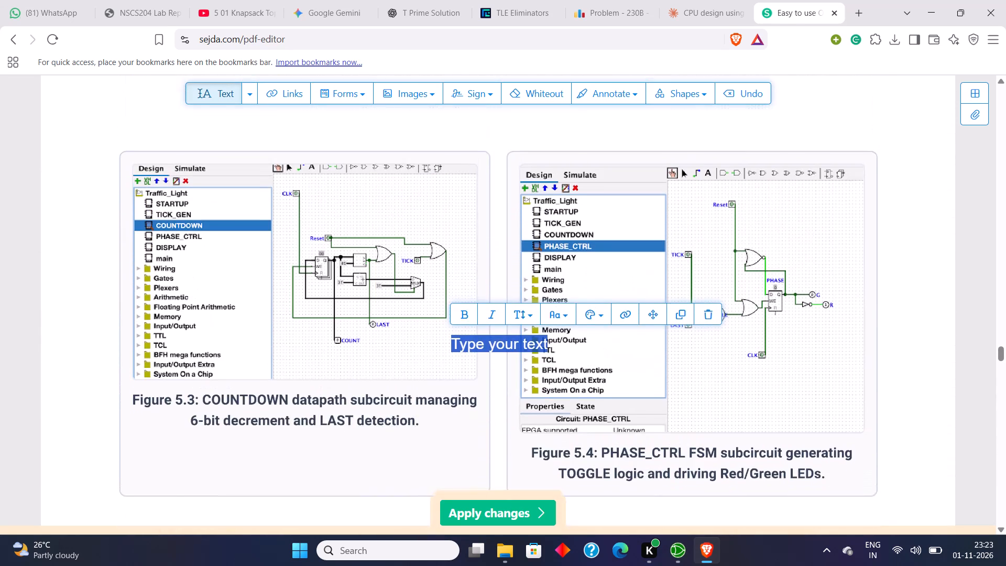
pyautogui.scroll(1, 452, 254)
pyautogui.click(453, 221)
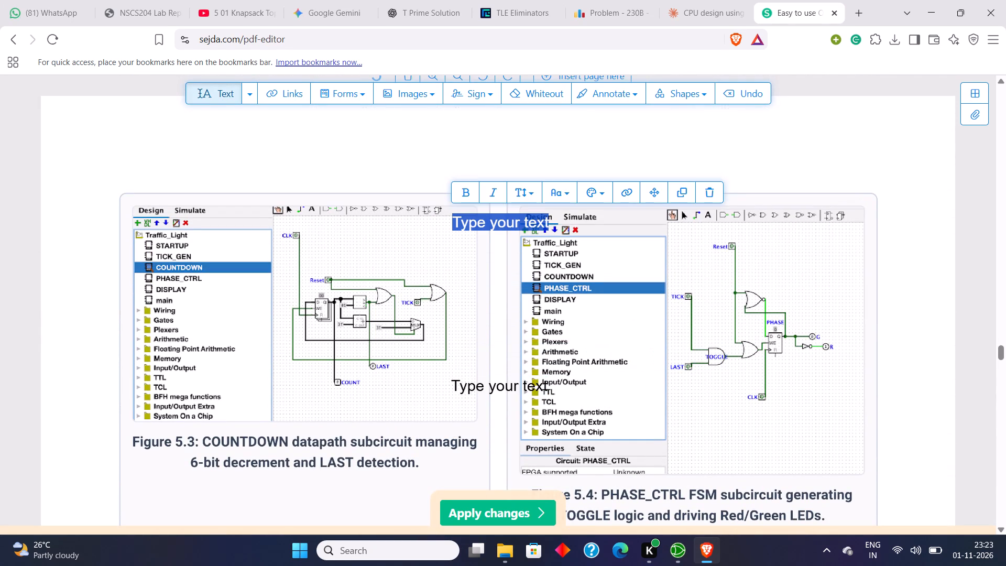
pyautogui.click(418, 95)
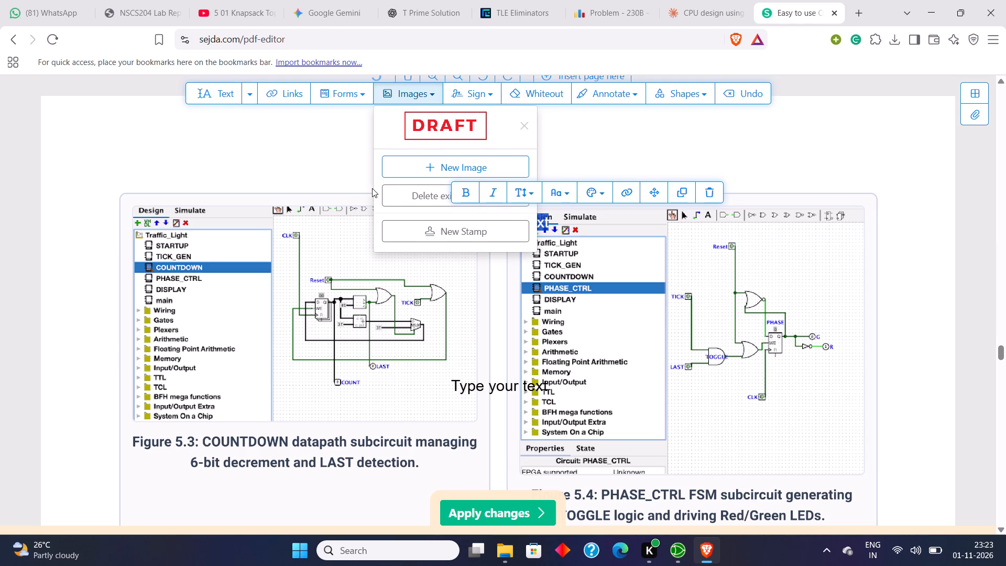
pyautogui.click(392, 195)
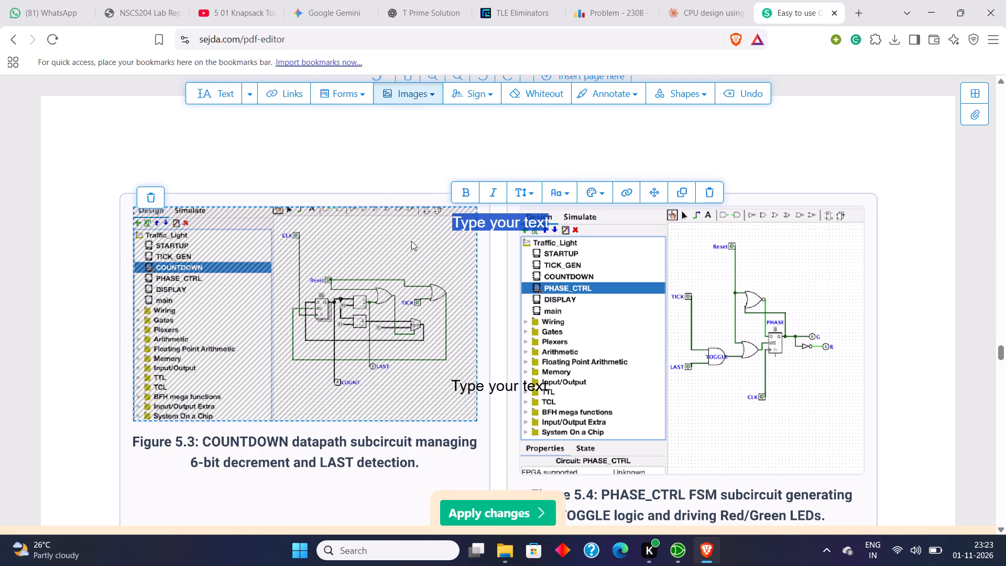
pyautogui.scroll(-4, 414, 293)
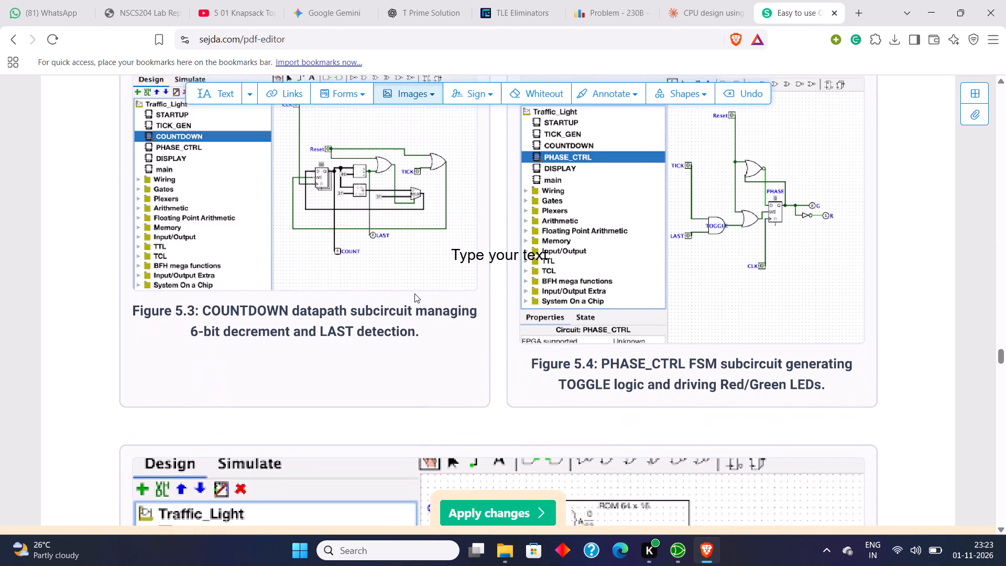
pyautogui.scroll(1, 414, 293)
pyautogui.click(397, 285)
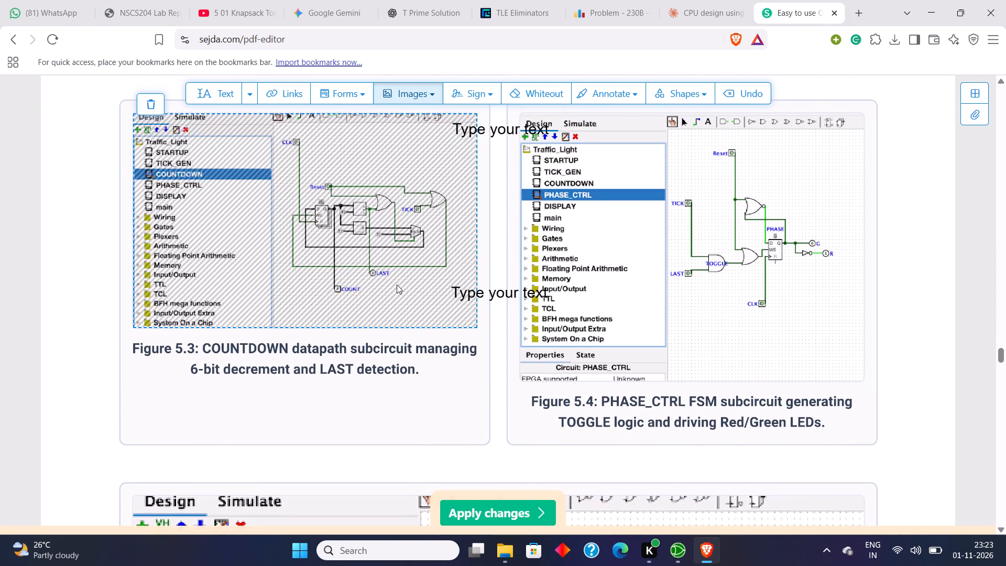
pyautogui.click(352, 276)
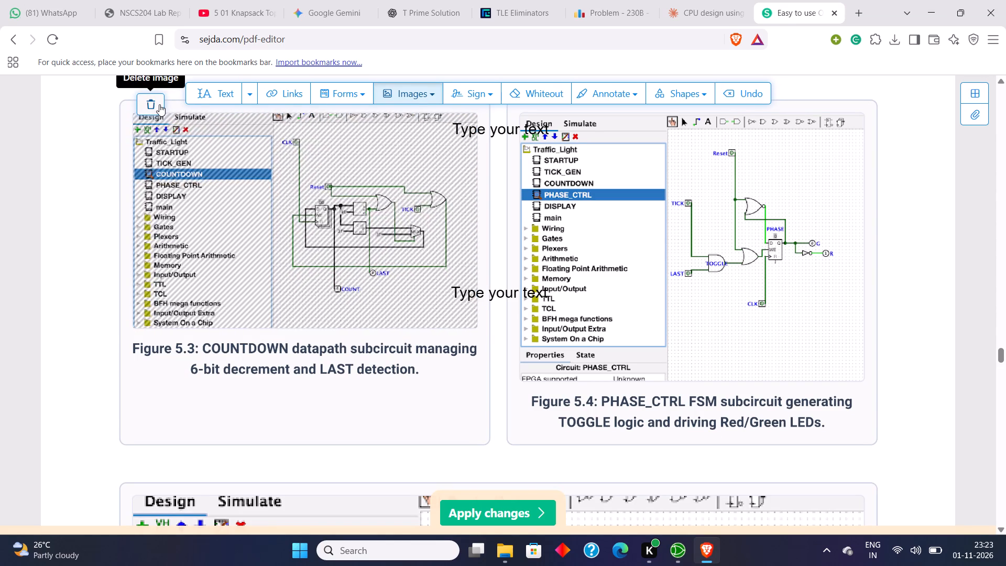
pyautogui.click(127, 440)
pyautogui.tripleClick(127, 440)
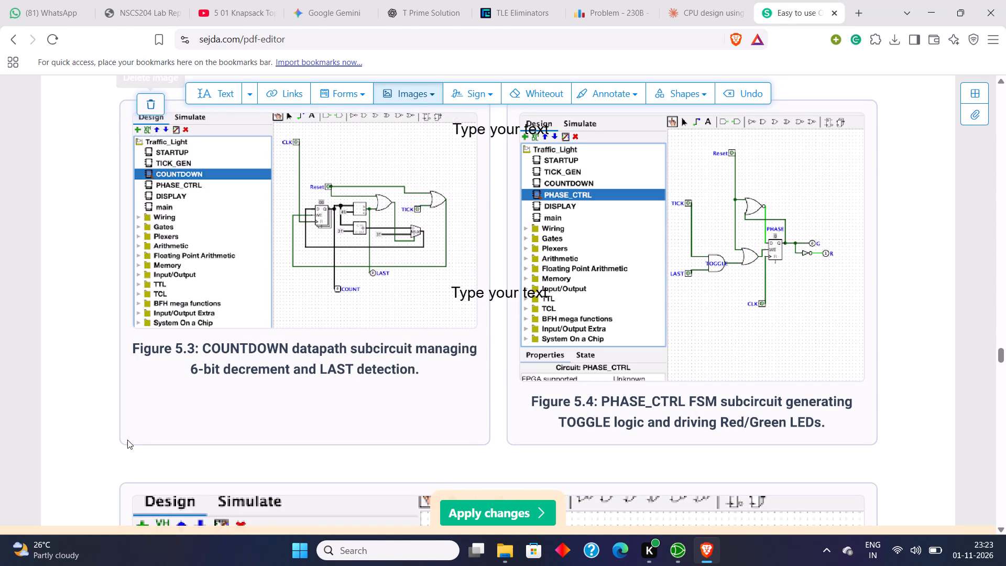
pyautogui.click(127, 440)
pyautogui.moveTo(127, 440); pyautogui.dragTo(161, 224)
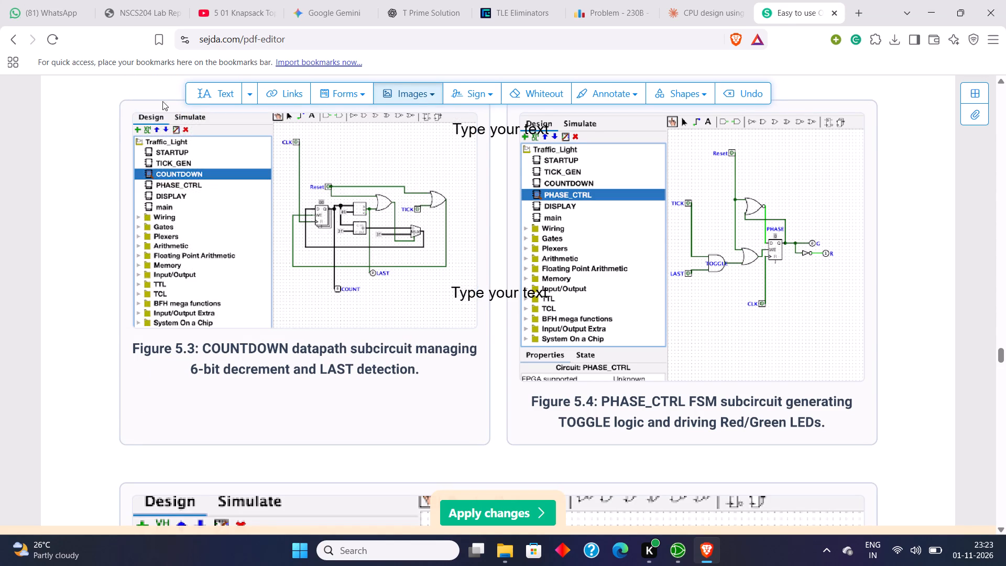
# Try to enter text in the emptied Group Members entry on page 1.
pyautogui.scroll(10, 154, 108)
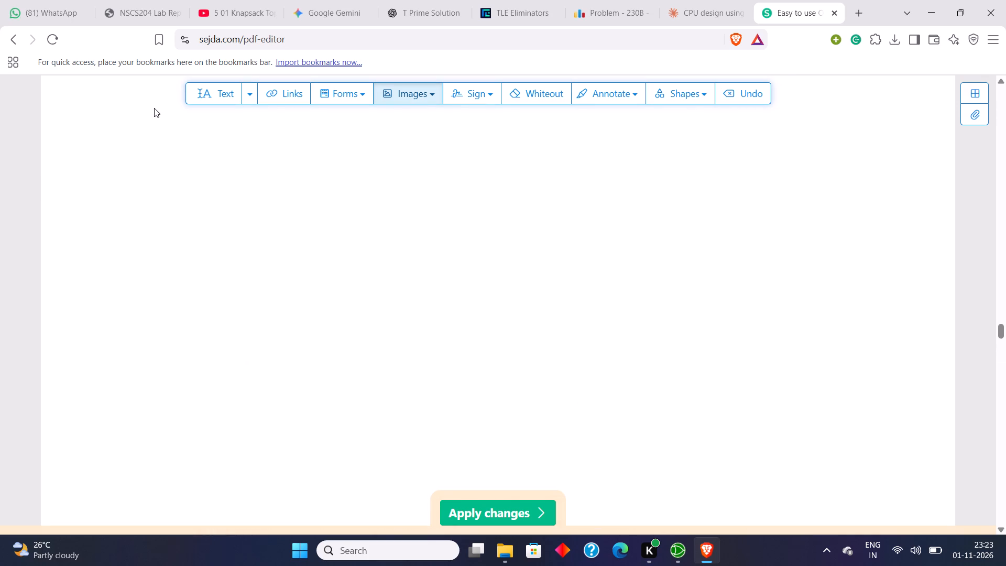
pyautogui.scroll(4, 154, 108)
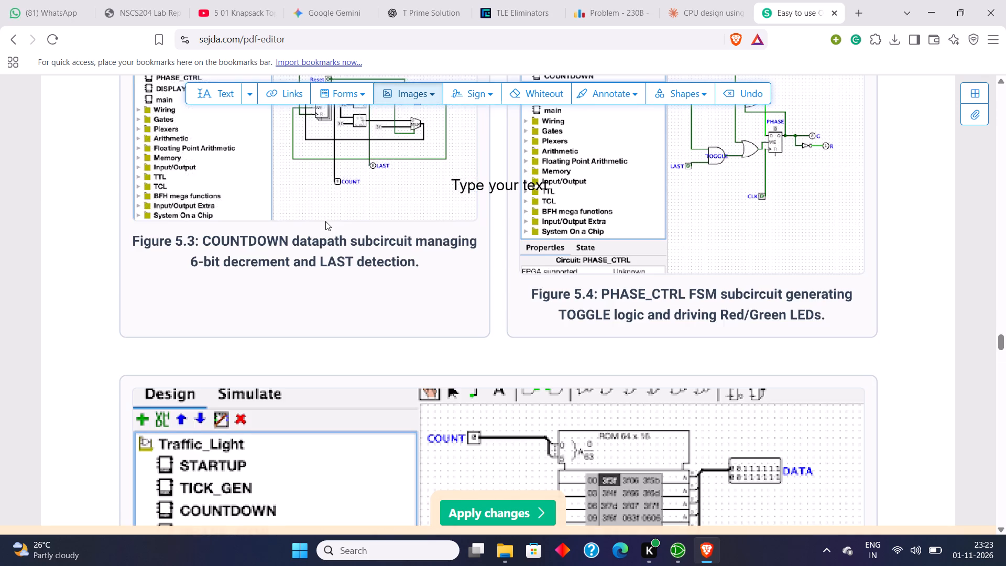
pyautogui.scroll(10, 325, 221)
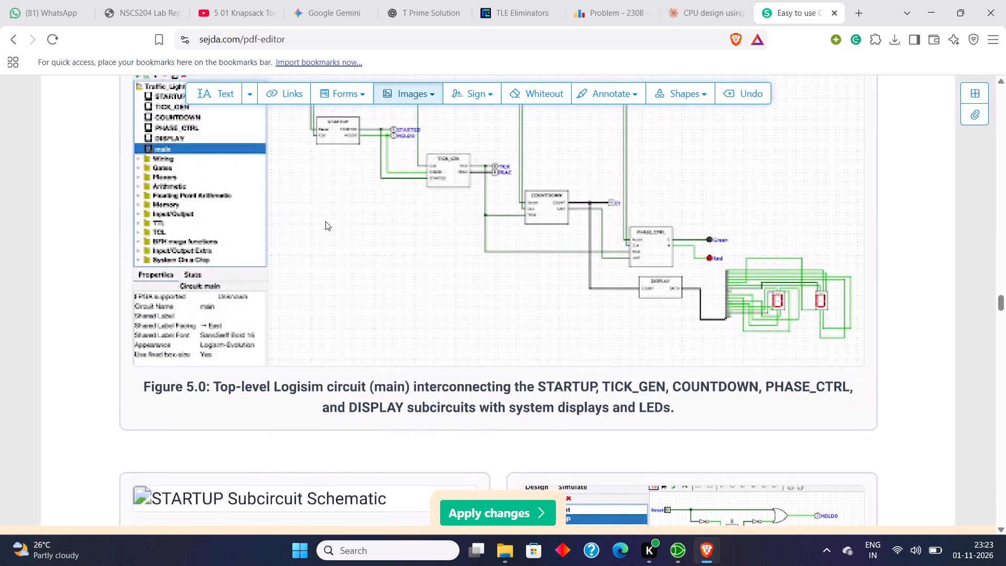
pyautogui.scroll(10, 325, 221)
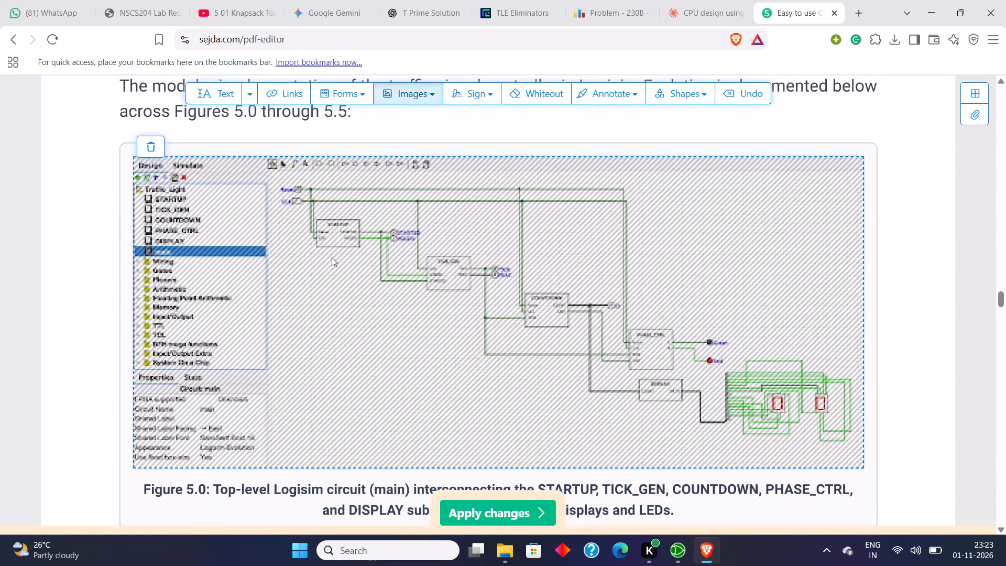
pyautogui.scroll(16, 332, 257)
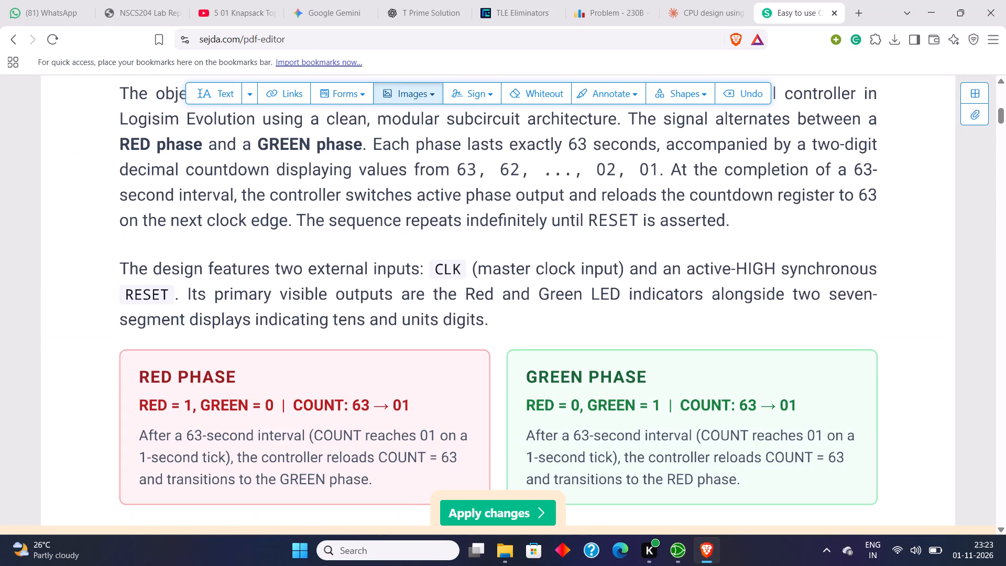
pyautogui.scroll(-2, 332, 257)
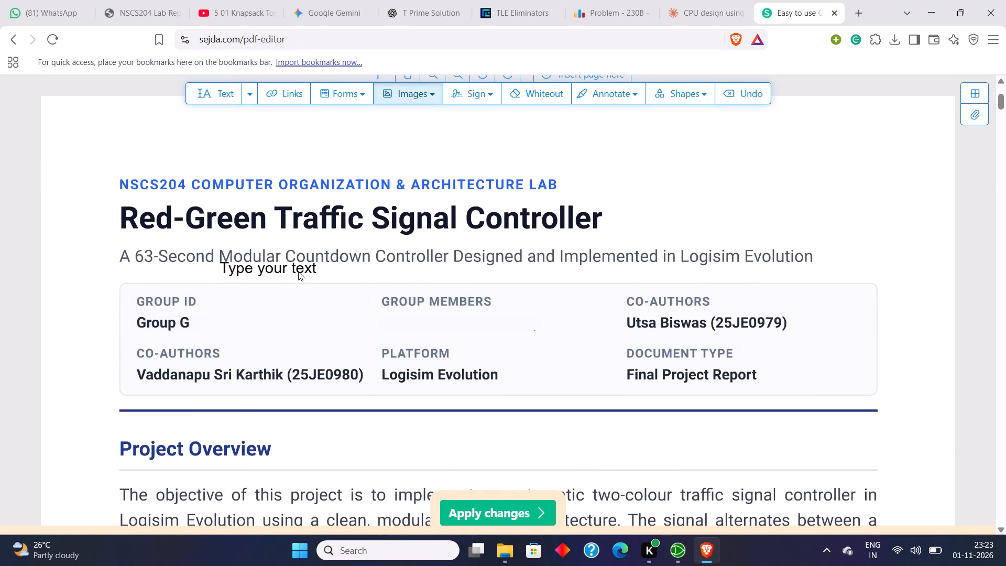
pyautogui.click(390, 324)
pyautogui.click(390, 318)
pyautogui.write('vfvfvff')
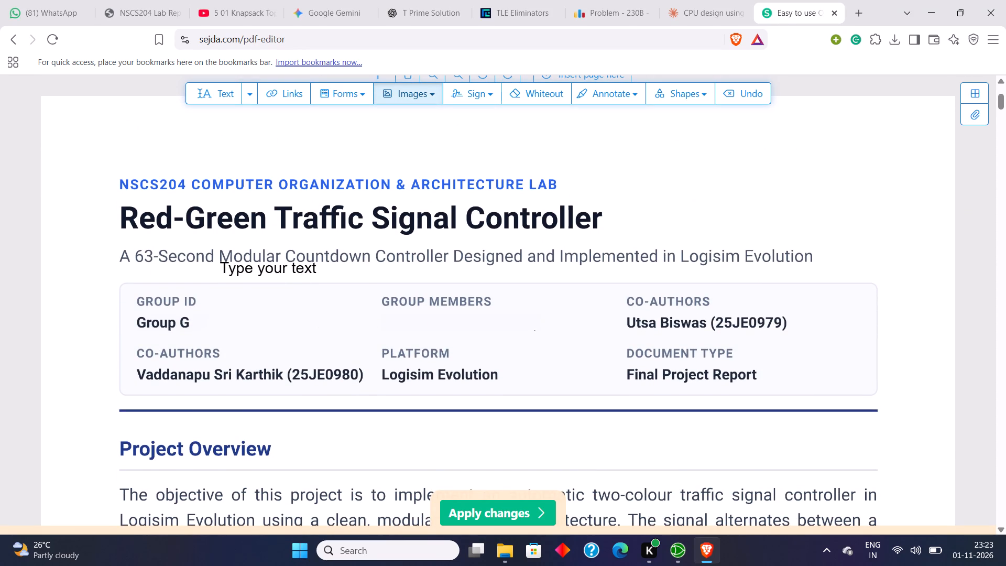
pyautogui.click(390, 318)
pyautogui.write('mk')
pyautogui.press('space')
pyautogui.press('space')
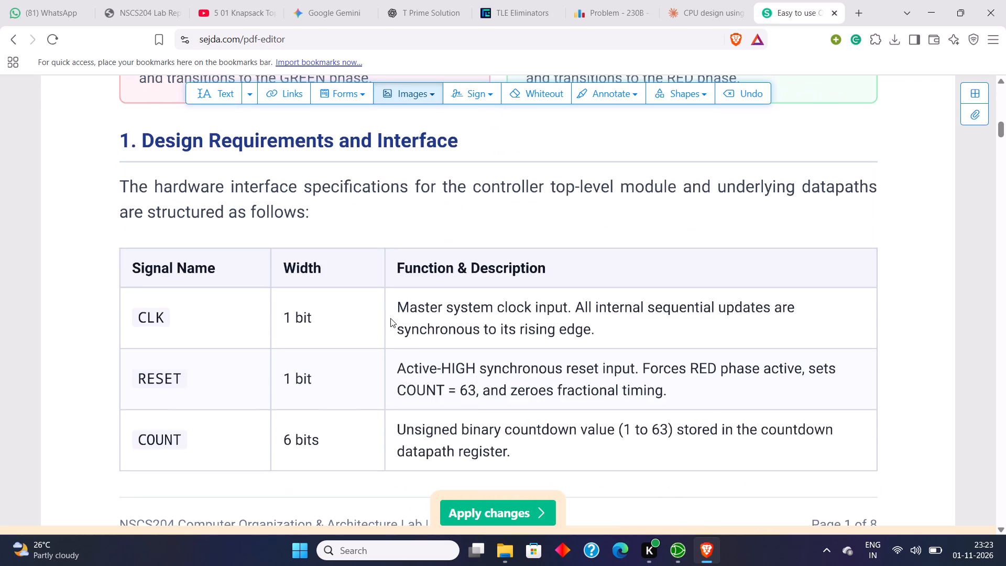
# Enter the new member's name, followed by the roll number in parentheses, in the empty Group Members entry on page 1.
pyautogui.scroll(9, 403, 288)
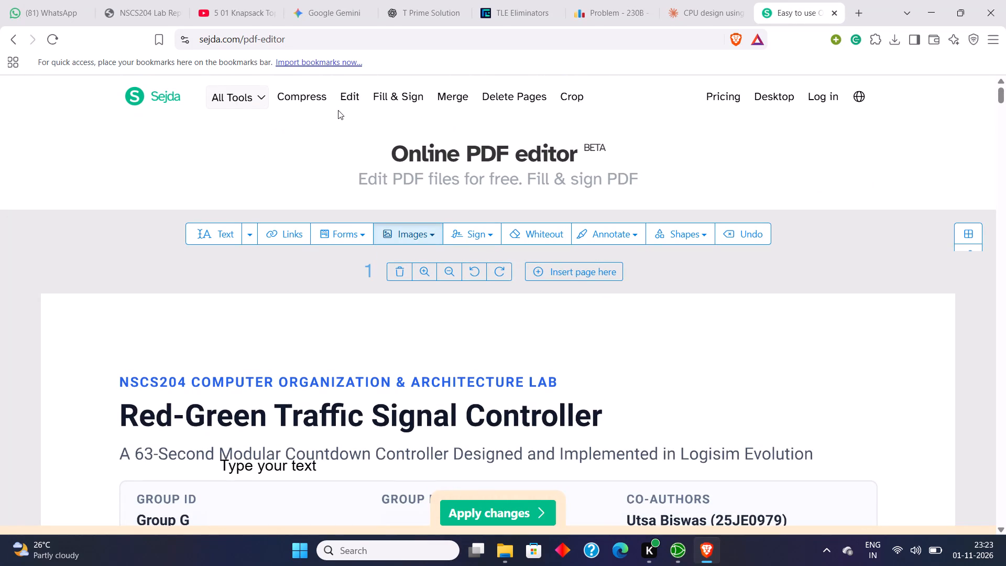
pyautogui.click(250, 233)
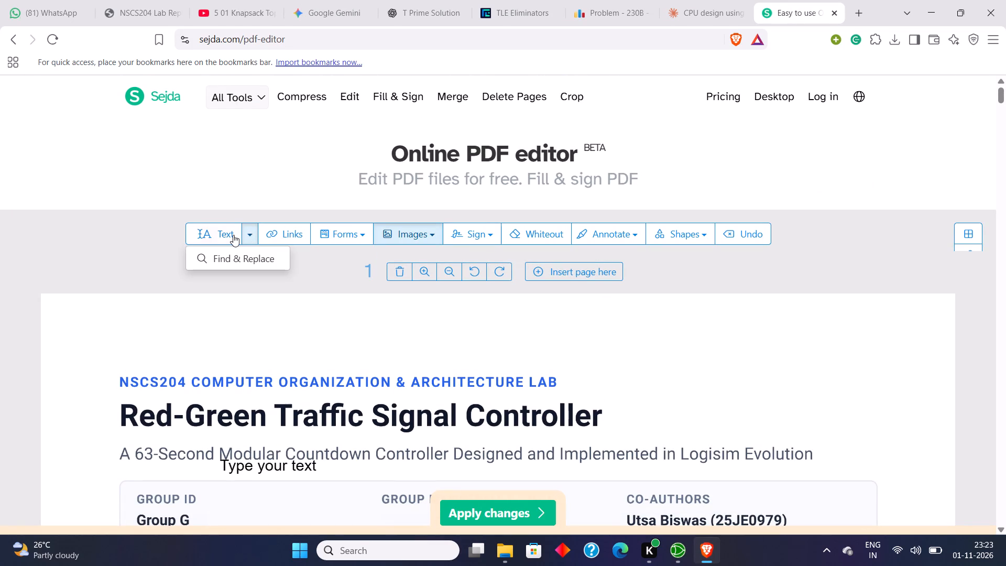
pyautogui.click(233, 235)
pyautogui.scroll(-2, 329, 306)
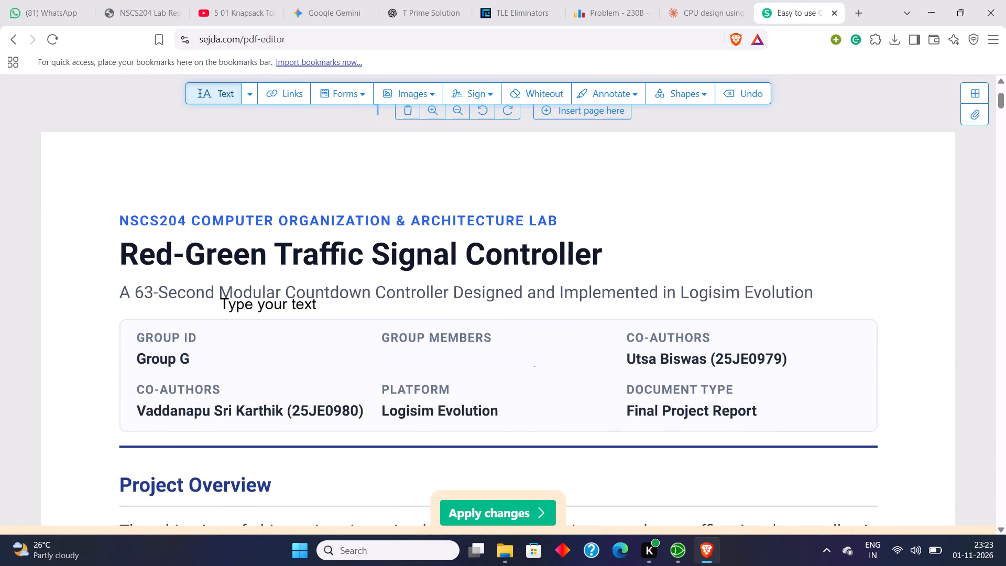
pyautogui.click(381, 355)
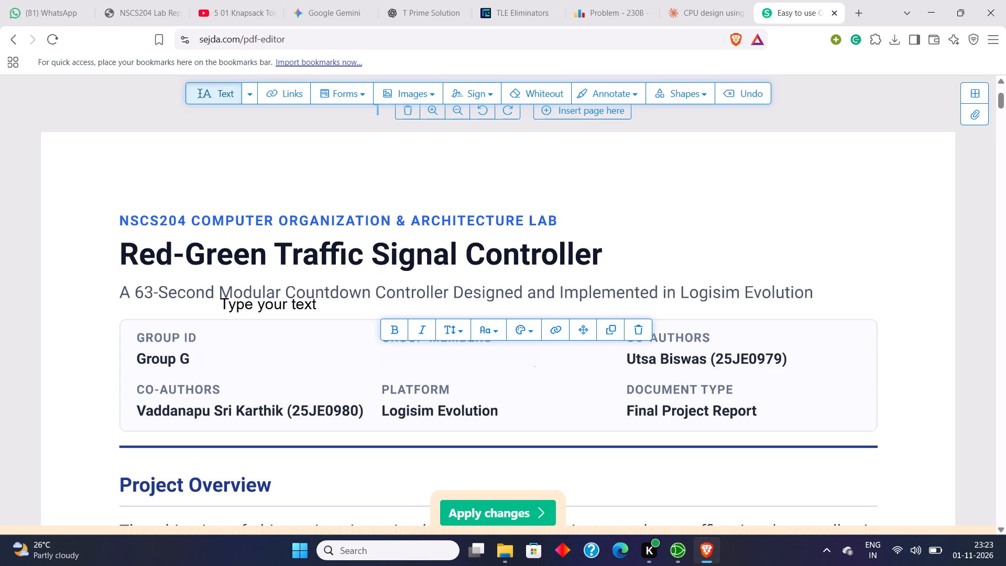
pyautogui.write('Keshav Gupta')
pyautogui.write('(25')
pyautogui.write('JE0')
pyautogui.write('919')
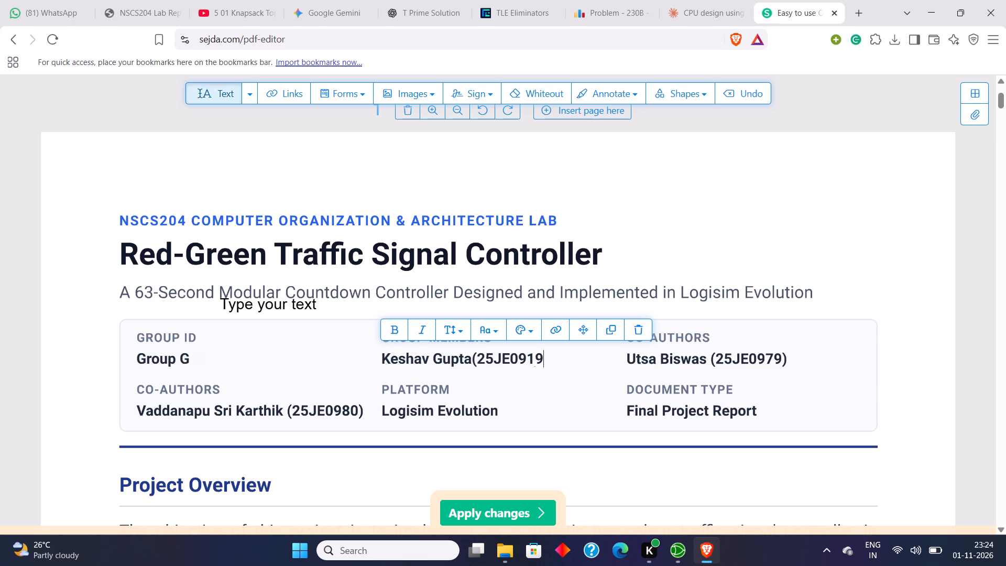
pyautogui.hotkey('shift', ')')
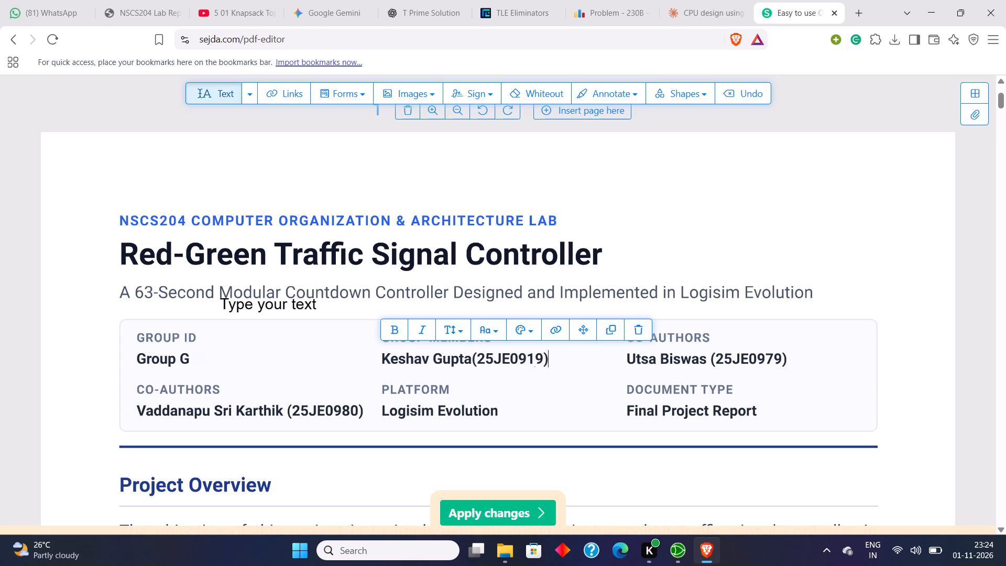
pyautogui.click(710, 332)
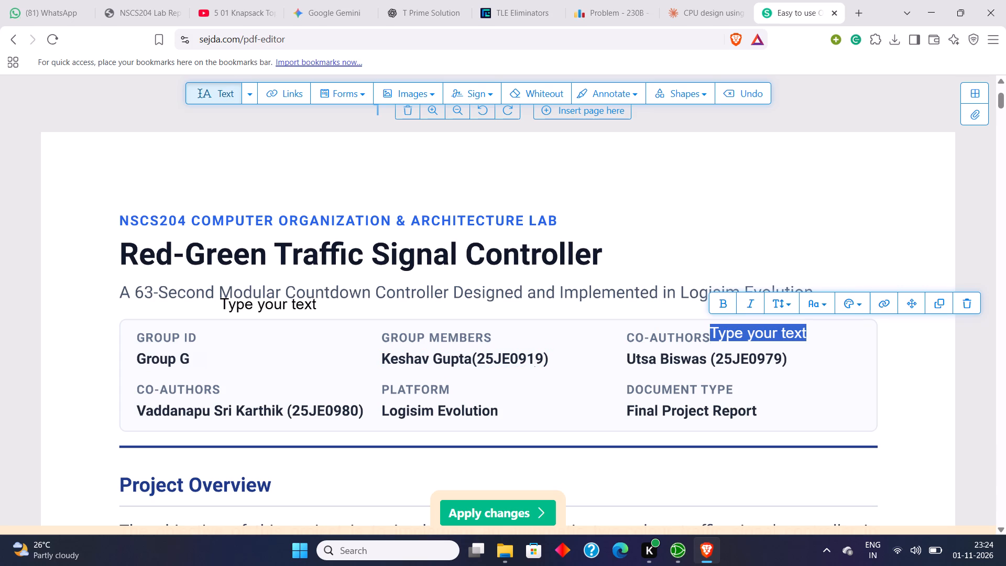
# Add the number 8 to the Group ID value on page 1, making it "Group G8".
pyautogui.click(191, 358)
pyautogui.tripleClick(191, 358)
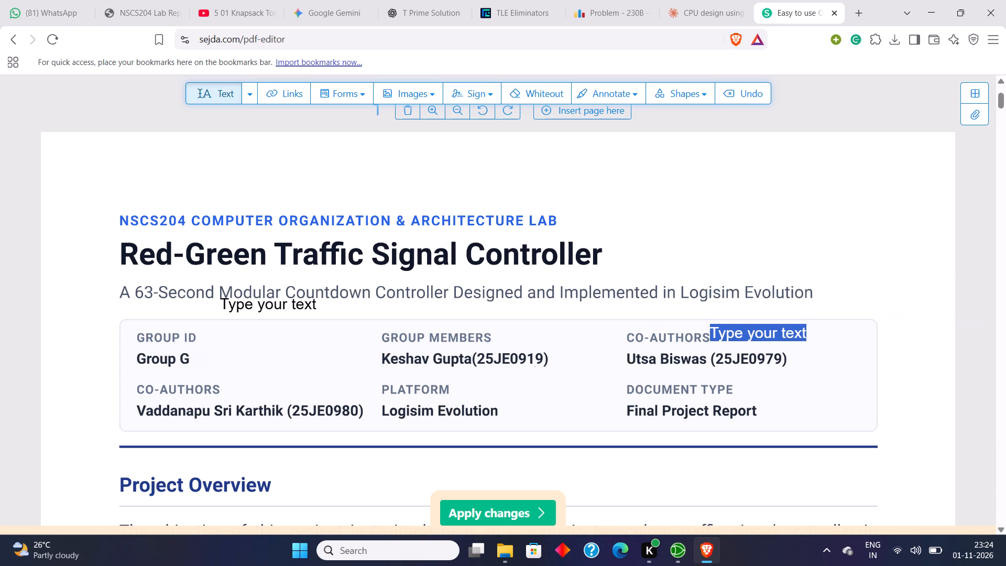
pyautogui.click(191, 358)
pyautogui.moveTo(191, 358); pyautogui.dragTo(186, 358)
pyautogui.click(186, 358)
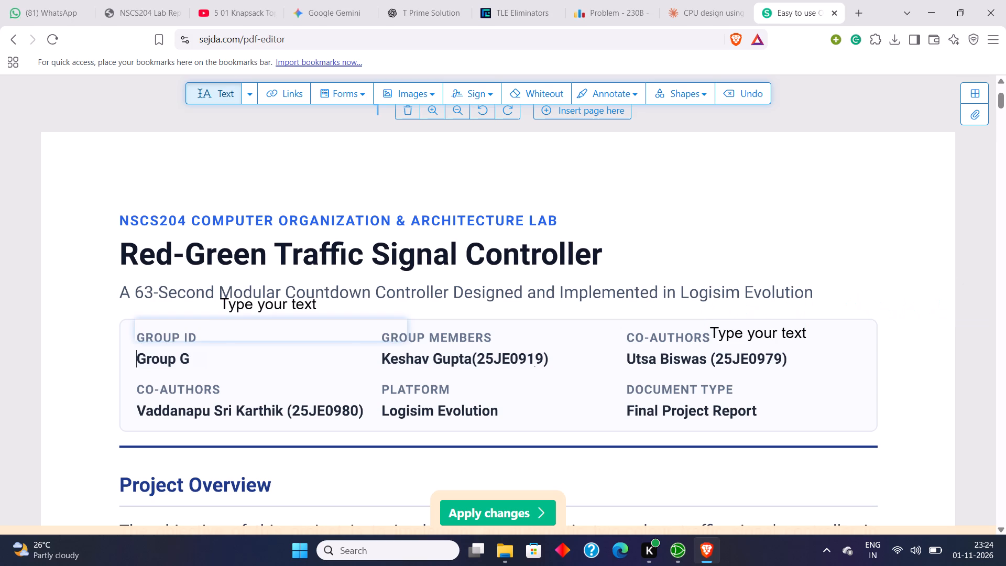
pyautogui.press('Right')
pyautogui.press('Right')
pyautogui.press('Right')
pyautogui.press('Right')
pyautogui.press('Right')
pyautogui.press('Right')
pyautogui.press('Right')
pyautogui.press('Right')
pyautogui.press('Right')
pyautogui.press('Right')
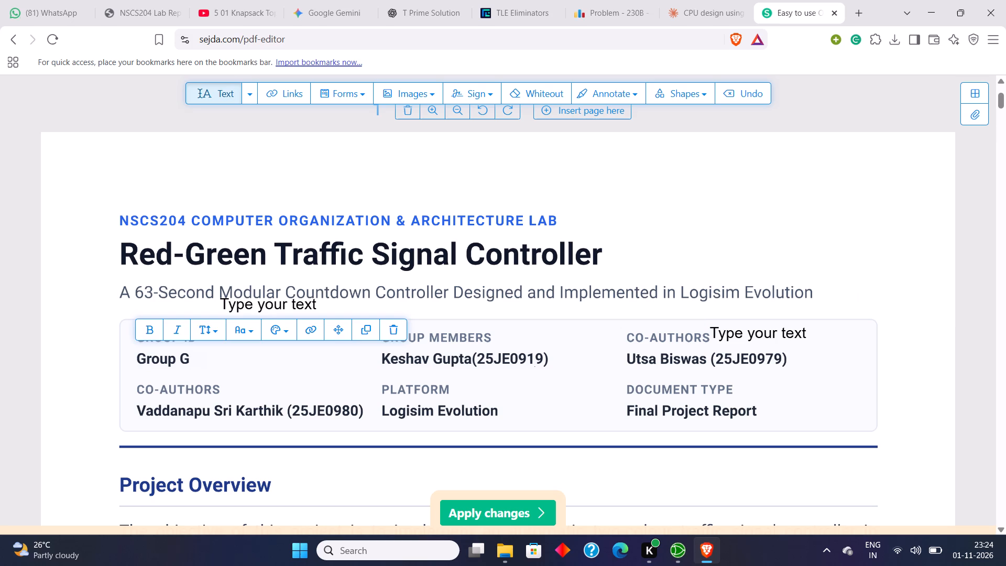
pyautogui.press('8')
# Replace the "CO-AUTHORS" label next to Group Members in the top row of the page 1 details box with "GROUP MEMBERS".
pyautogui.click(702, 339)
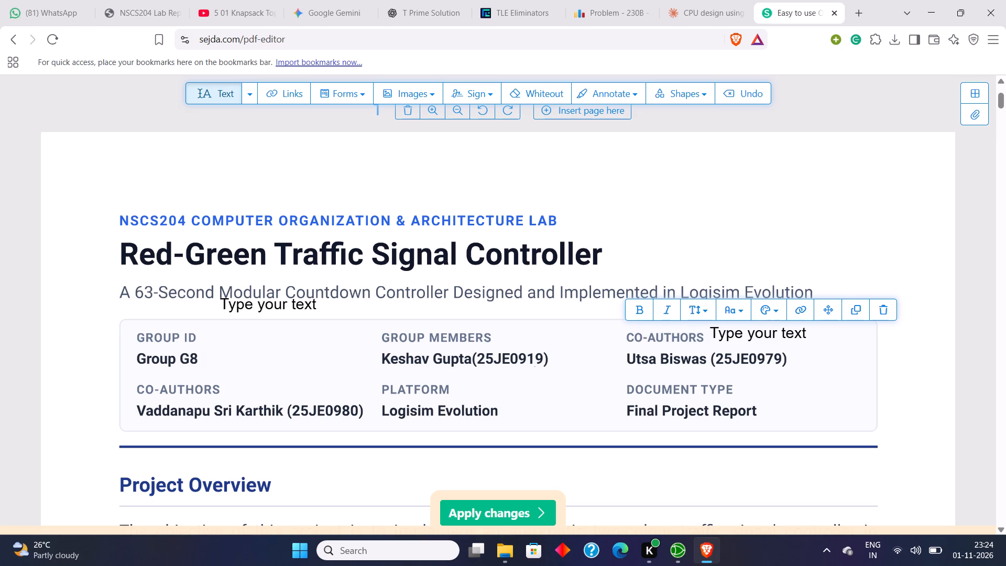
pyautogui.press('Right')
pyautogui.press('Right')
pyautogui.press('Right')
pyautogui.press('Right')
pyautogui.press('Right')
pyautogui.press('Right')
pyautogui.press('Right')
pyautogui.press('Right')
pyautogui.press('Right')
pyautogui.press('Right')
pyautogui.press('Right')
pyautogui.press('BackSpace')
pyautogui.press('BackSpace')
pyautogui.press('BackSpace')
pyautogui.press('BackSpace')
pyautogui.press('BackSpace')
pyautogui.press('BackSpace')
pyautogui.press('BackSpace')
pyautogui.press('BackSpace')
pyautogui.press('BackSpace')
pyautogui.press('BackSpace')
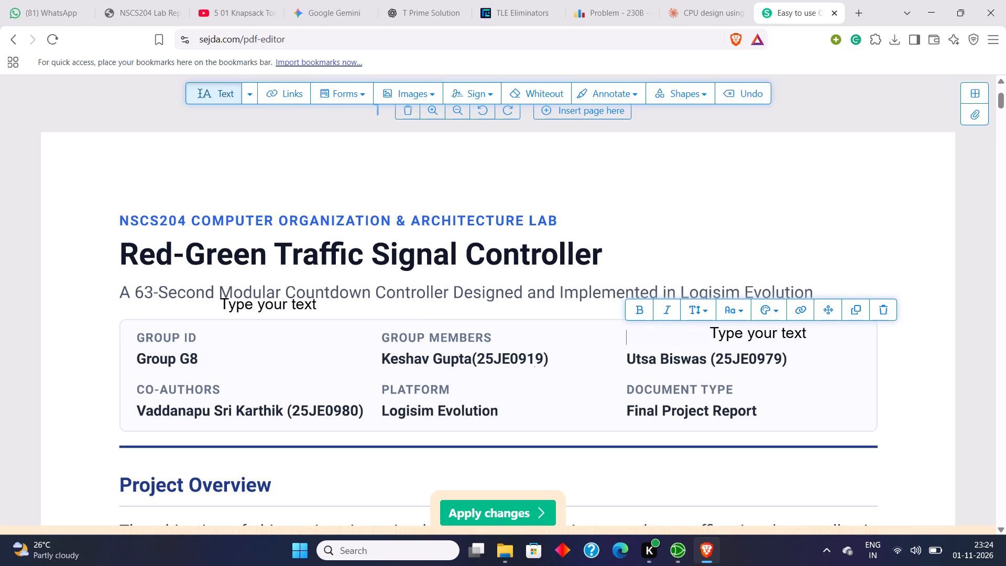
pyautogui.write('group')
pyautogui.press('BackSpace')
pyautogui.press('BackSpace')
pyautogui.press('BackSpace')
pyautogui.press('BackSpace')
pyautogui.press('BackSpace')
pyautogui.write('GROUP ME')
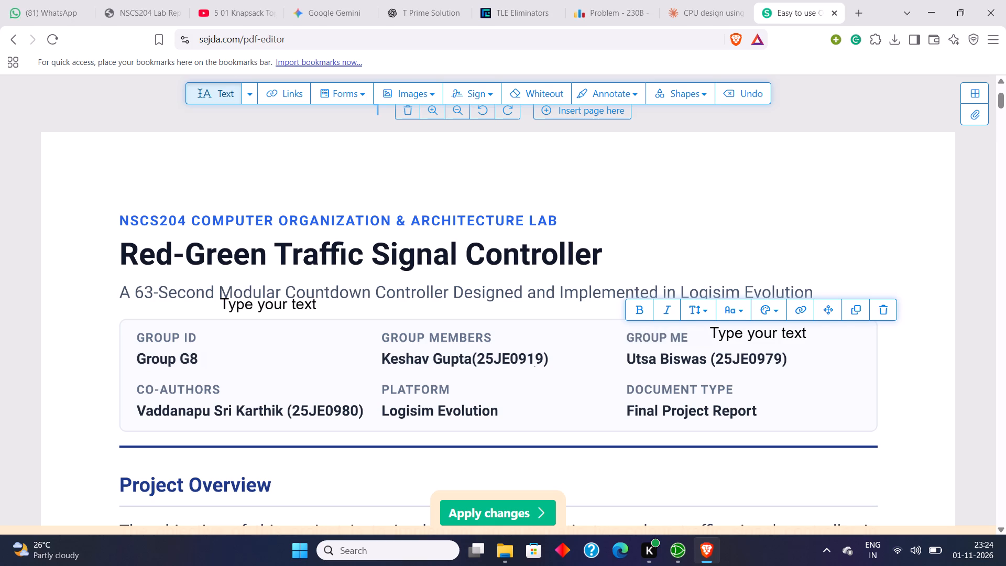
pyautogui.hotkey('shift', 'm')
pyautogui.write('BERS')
# Replace the member entry beside the first Group Members entry in the page 1 details box with the new member's name and roll number in parentheses.
pyautogui.click(739, 361)
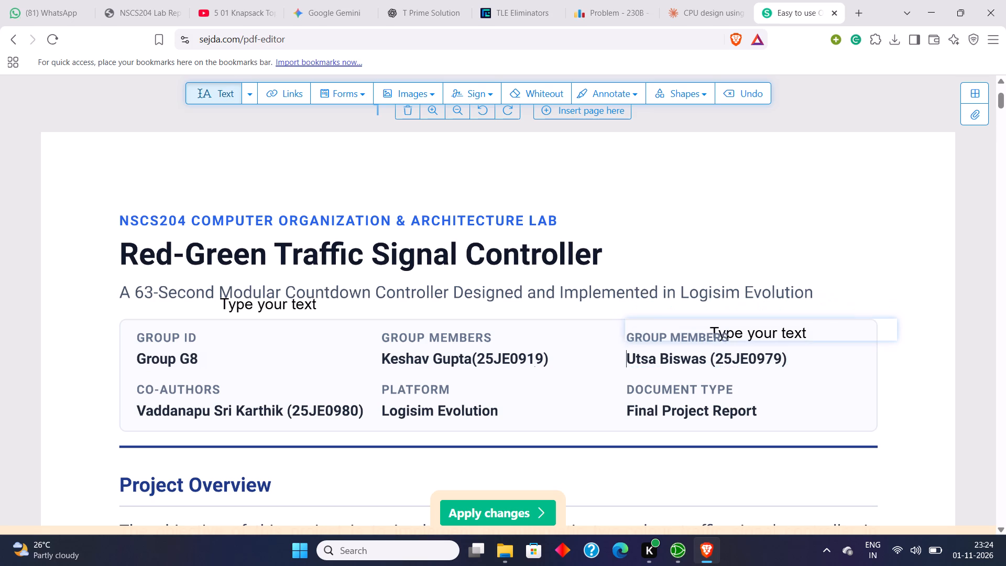
pyautogui.press('Right')
pyautogui.press('Right')
pyautogui.press('Right')
pyautogui.press('Right')
pyautogui.press('Right')
pyautogui.press('Right')
pyautogui.press('Right')
pyautogui.press('Right')
pyautogui.press('Right')
pyautogui.press('Right')
pyautogui.press('Right')
pyautogui.press('Right')
pyautogui.press('Right')
pyautogui.press('Right')
pyautogui.press('Right')
pyautogui.press('Right')
pyautogui.press('Right')
pyautogui.press('Right')
pyautogui.press('Right')
pyautogui.press('Right')
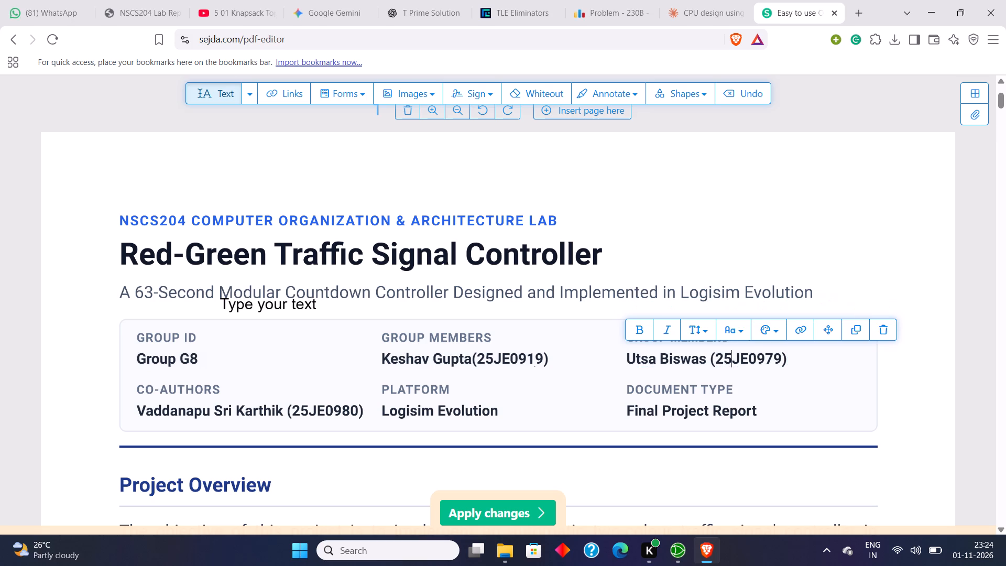
pyautogui.press('Right')
pyautogui.press('BackSpace')
pyautogui.press('BackSpace')
pyautogui.press('BackSpace')
pyautogui.press('BackSpace')
pyautogui.press('BackSpace')
pyautogui.press('BackSpace')
pyautogui.press('BackSpace')
pyautogui.press('BackSpace')
pyautogui.press('BackSpace')
pyautogui.press('BackSpace')
pyautogui.press('BackSpace')
pyautogui.press('BackSpace')
pyautogui.press('BackSpace')
pyautogui.press('BackSpace')
pyautogui.press('BackSpace')
pyautogui.press('BackSpace')
pyautogui.press('BackSpace')
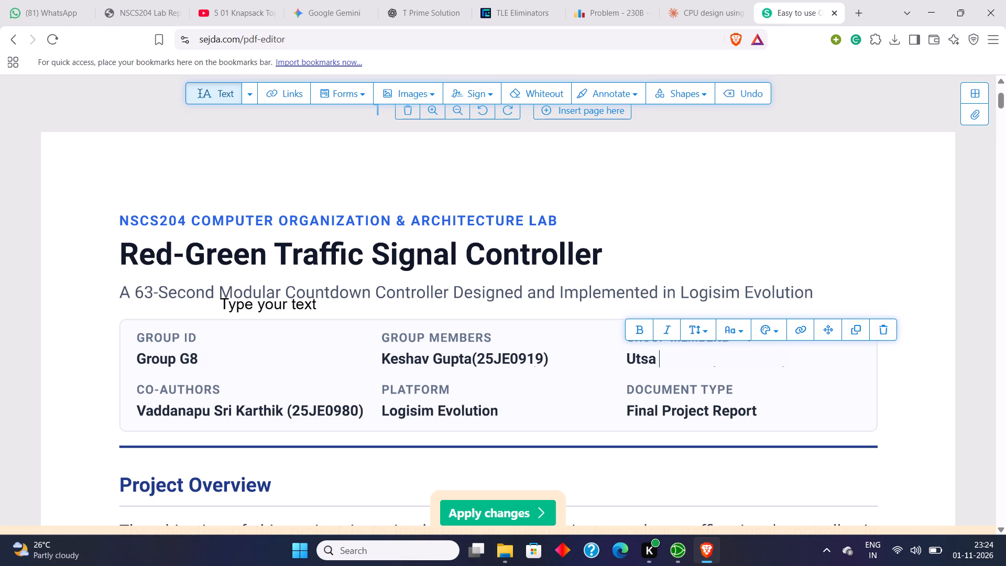
pyautogui.press('BackSpace')
pyautogui.press('BackSpace')
pyautogui.press('BackSpace')
pyautogui.press('BackSpace')
pyautogui.press('BackSpace')
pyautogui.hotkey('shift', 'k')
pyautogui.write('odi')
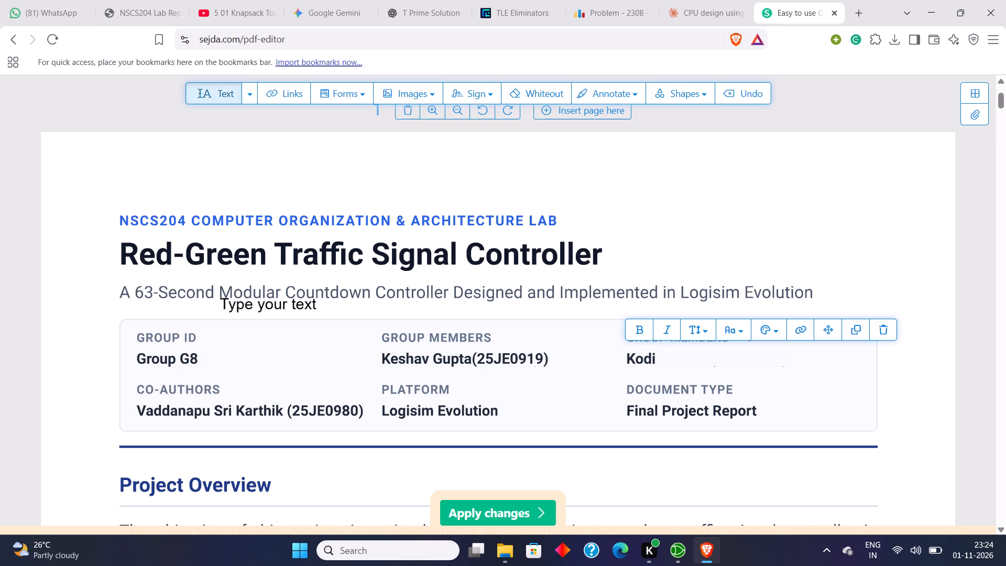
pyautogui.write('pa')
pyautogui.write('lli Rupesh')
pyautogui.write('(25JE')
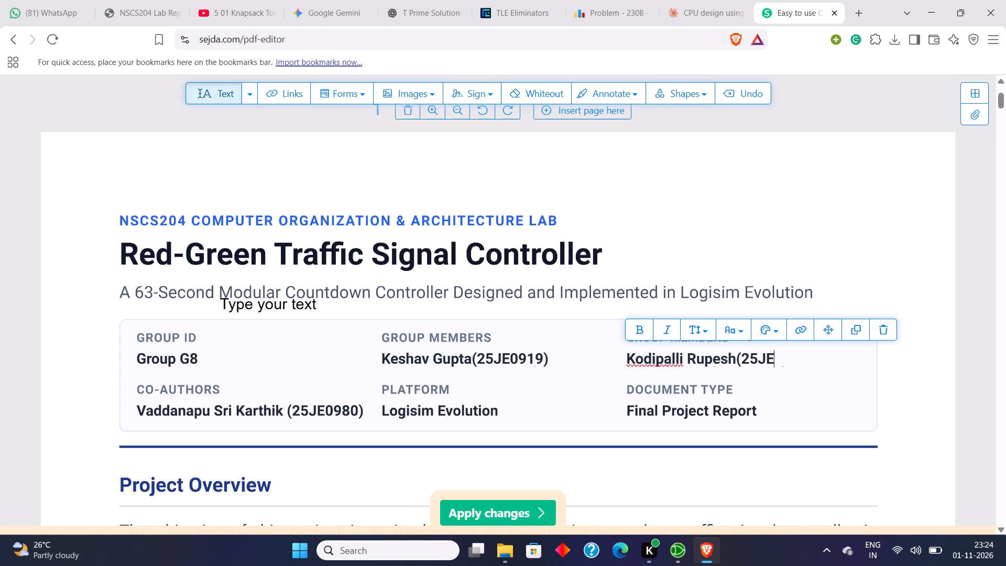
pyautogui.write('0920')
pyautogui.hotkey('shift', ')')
# Replace the remaining "CO-AUTHORS" label in the bottom row of the page 1 details box with "GROUP MEMBERS".
pyautogui.click(214, 388)
pyautogui.press('Right')
pyautogui.press('Right')
pyautogui.press('Right')
pyautogui.press('Right')
pyautogui.press('Right')
pyautogui.press('Right')
pyautogui.press('Right')
pyautogui.press('Right')
pyautogui.press('Right')
pyautogui.press('Right')
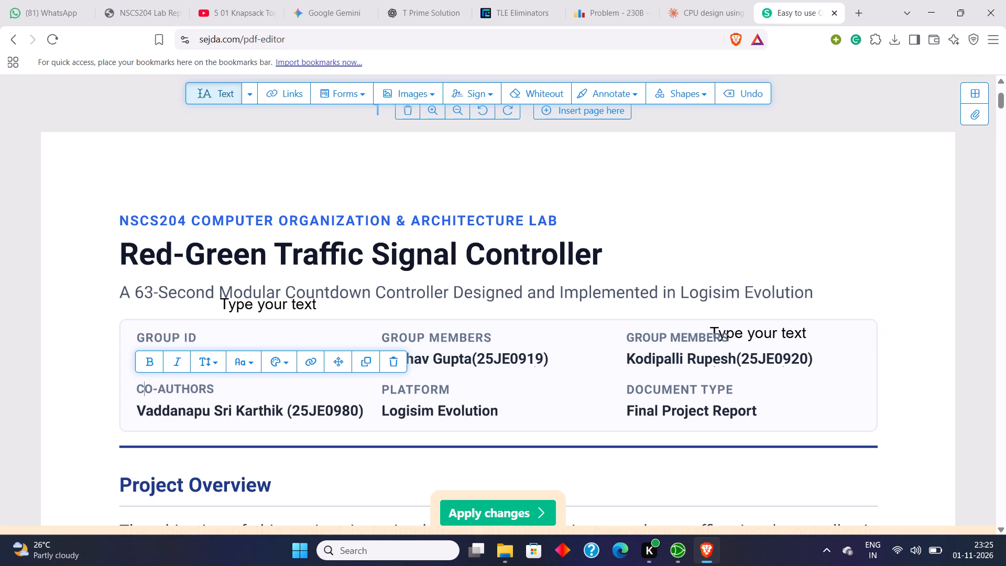
pyautogui.press('Right')
pyautogui.press('BackSpace')
pyautogui.press('BackSpace')
pyautogui.press('BackSpace')
pyautogui.press('BackSpace')
pyautogui.press('BackSpace')
pyautogui.press('BackSpace')
pyautogui.press('BackSpace')
pyautogui.press('BackSpace')
pyautogui.press('BackSpace')
pyautogui.press('BackSpace')
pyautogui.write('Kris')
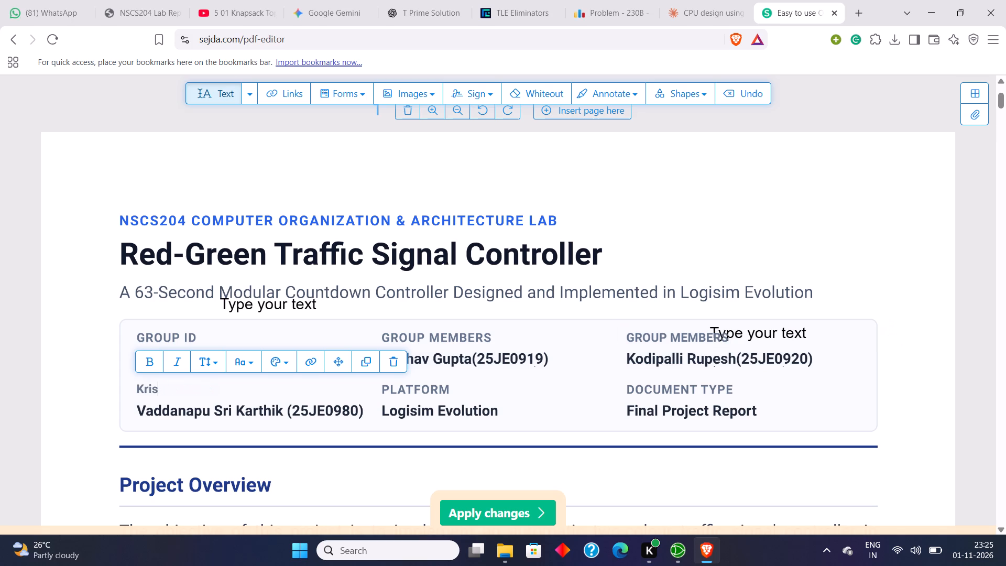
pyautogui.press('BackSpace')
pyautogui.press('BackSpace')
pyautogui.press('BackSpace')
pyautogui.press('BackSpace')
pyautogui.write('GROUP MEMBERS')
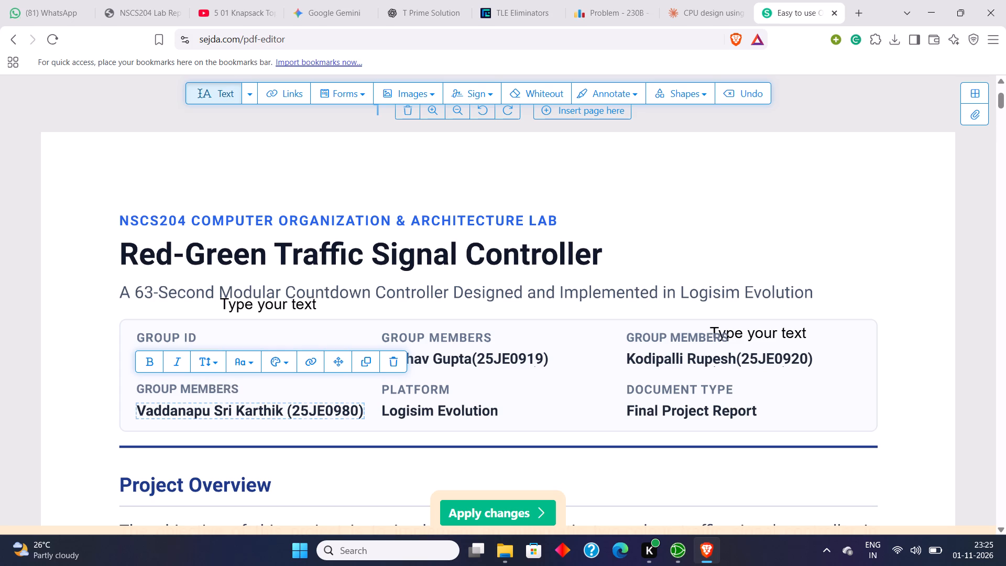
# Replace the bottom-row member entry in the page 1 details box with the third member's name and roll number in parentheses.
pyautogui.click(279, 411)
pyautogui.press('Right')
pyautogui.press('Right')
pyautogui.press('Right')
pyautogui.press('Right')
pyautogui.press('Right')
pyautogui.press('Right')
pyautogui.press('Right')
pyautogui.press('Right')
pyautogui.press('Right')
pyautogui.press('Right')
pyautogui.press('Right')
pyautogui.press('Right')
pyautogui.press('Right')
pyautogui.press('Right')
pyautogui.press('Right')
pyautogui.press('Right')
pyautogui.press('Right')
pyautogui.press('Right')
pyautogui.press('Right')
pyautogui.press('Right')
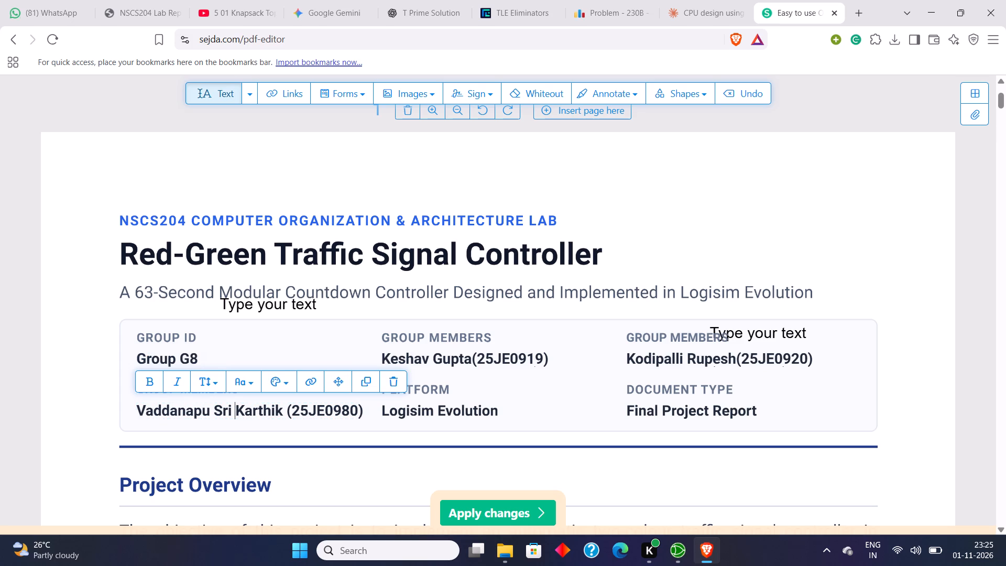
pyautogui.press('Right')
pyautogui.press('Right')
pyautogui.press('Right')
pyautogui.press('Right')
pyautogui.press('Right')
pyautogui.press('Right')
pyautogui.press('Right')
pyautogui.press('Right')
pyautogui.press('Right')
pyautogui.press('BackSpace')
pyautogui.press('BackSpace')
pyautogui.press('BackSpace')
pyautogui.press('BackSpace')
pyautogui.press('BackSpace')
pyautogui.press('BackSpace')
pyautogui.press('BackSpace')
pyautogui.press('BackSpace')
pyautogui.press('BackSpace')
pyautogui.press('BackSpace')
pyautogui.press('BackSpace')
pyautogui.press('BackSpace')
pyautogui.press('BackSpace')
pyautogui.press('BackSpace')
pyautogui.press('BackSpace')
pyautogui.press('BackSpace')
pyautogui.press('BackSpace')
pyautogui.press('BackSpace')
pyautogui.press('BackSpace')
pyautogui.press('BackSpace')
pyautogui.press('BackSpace')
pyautogui.press('BackSpace')
pyautogui.press('BackSpace')
pyautogui.press('BackSpace')
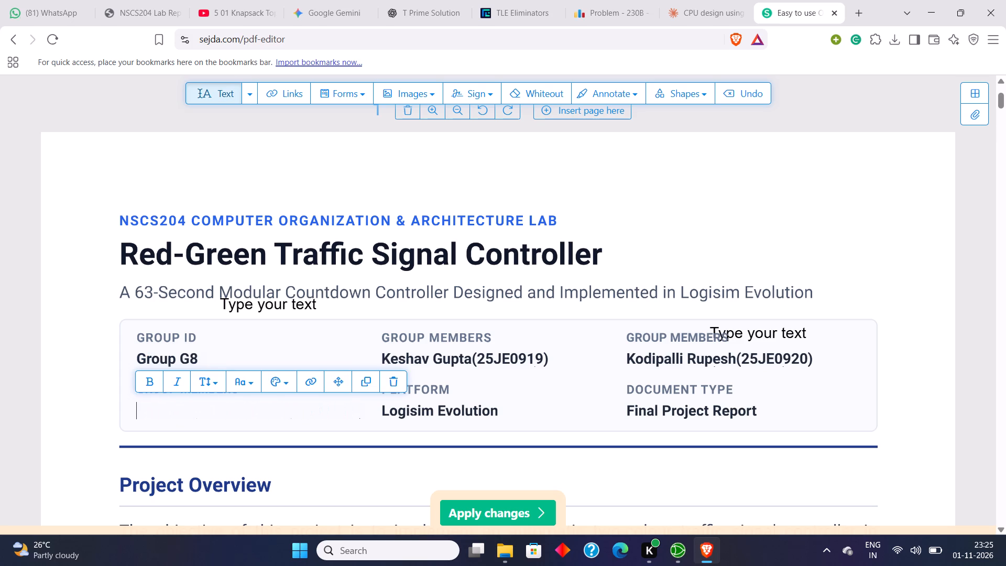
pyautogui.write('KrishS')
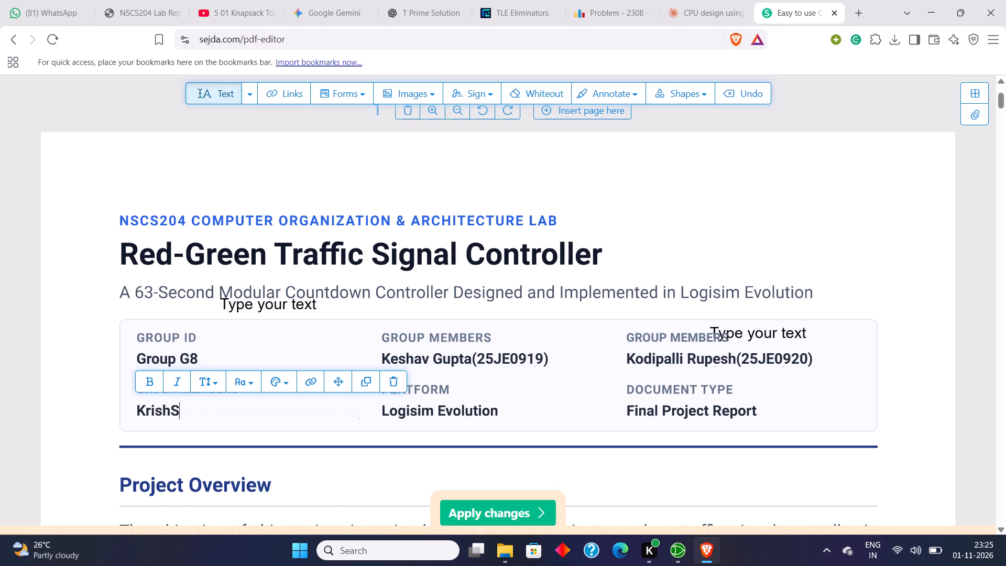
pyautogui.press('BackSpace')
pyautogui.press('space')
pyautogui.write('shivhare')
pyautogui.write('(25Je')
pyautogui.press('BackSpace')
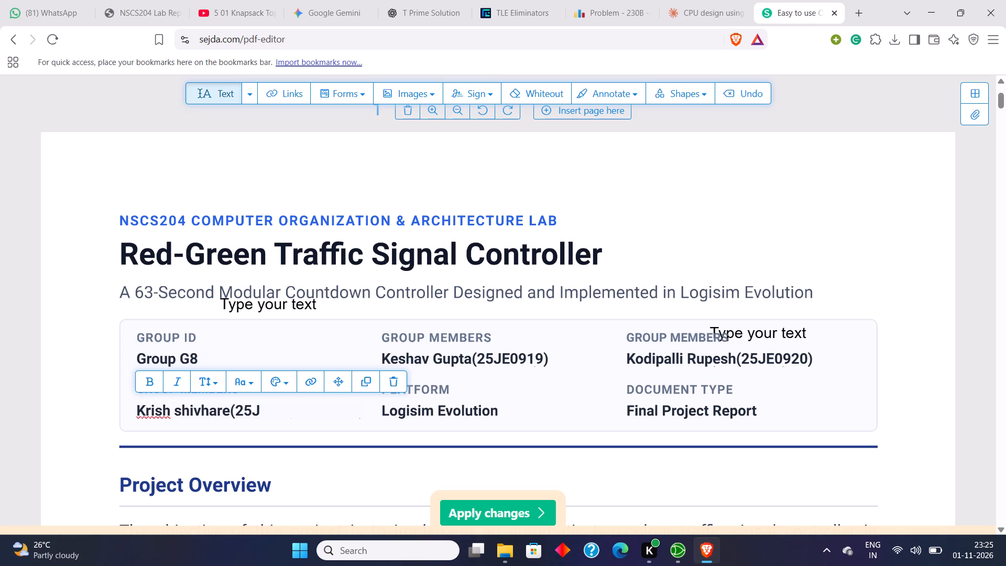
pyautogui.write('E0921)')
# Delete the existing top-level Logisim circuit (main) image above the Figure 5.0 caption.
pyautogui.scroll(-10, 439, 421)
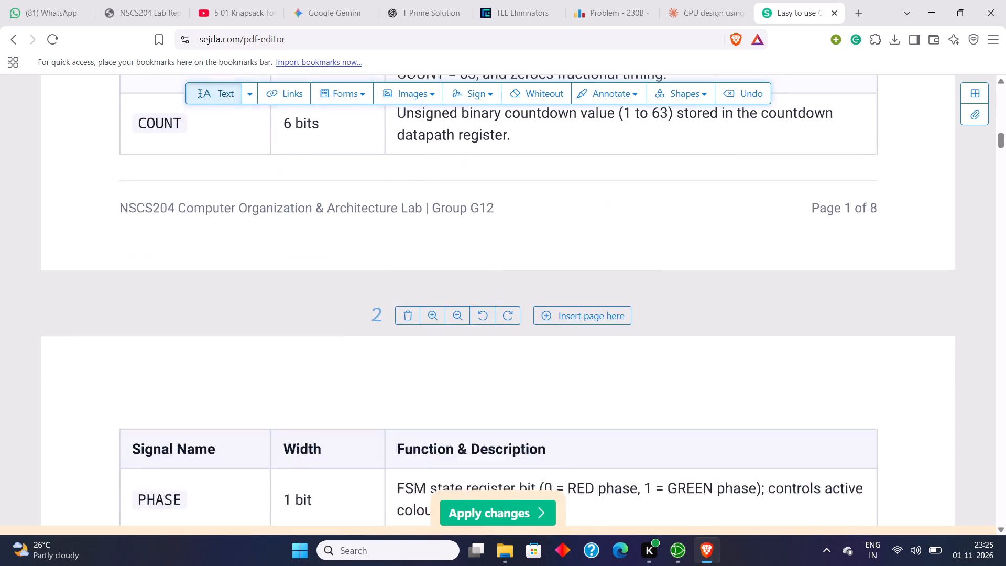
pyautogui.scroll(-9, 439, 421)
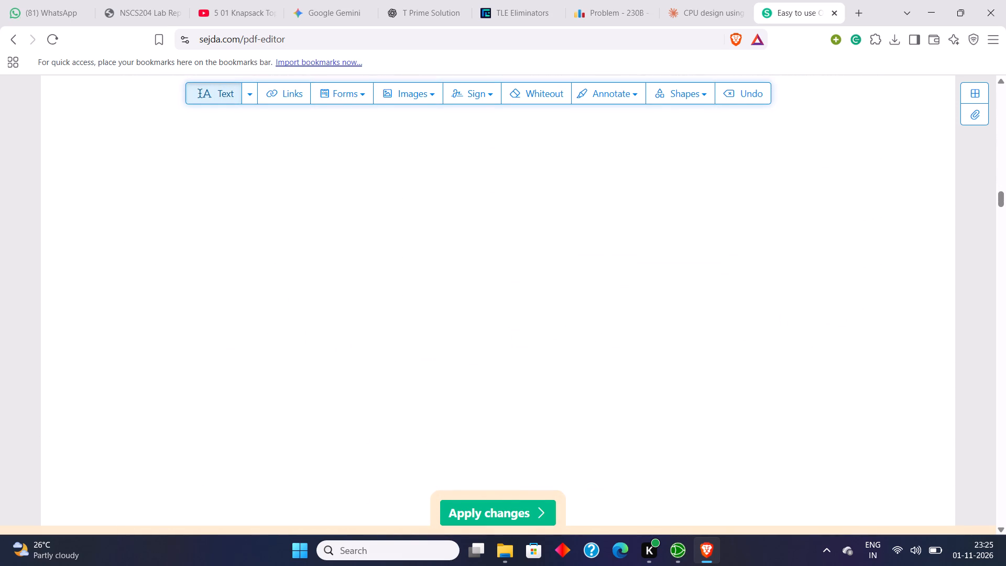
pyautogui.click(433, 95)
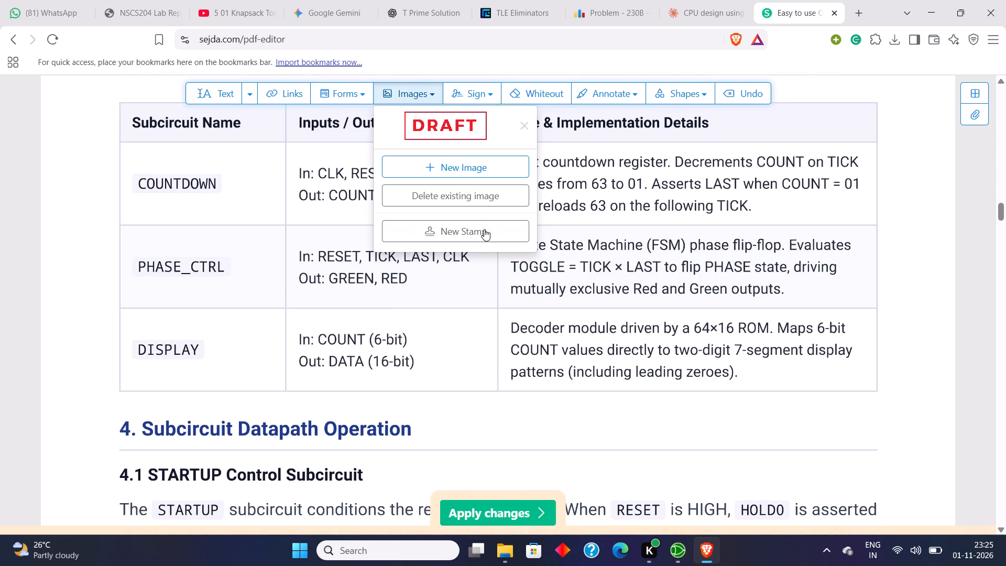
pyautogui.scroll(-7, 491, 335)
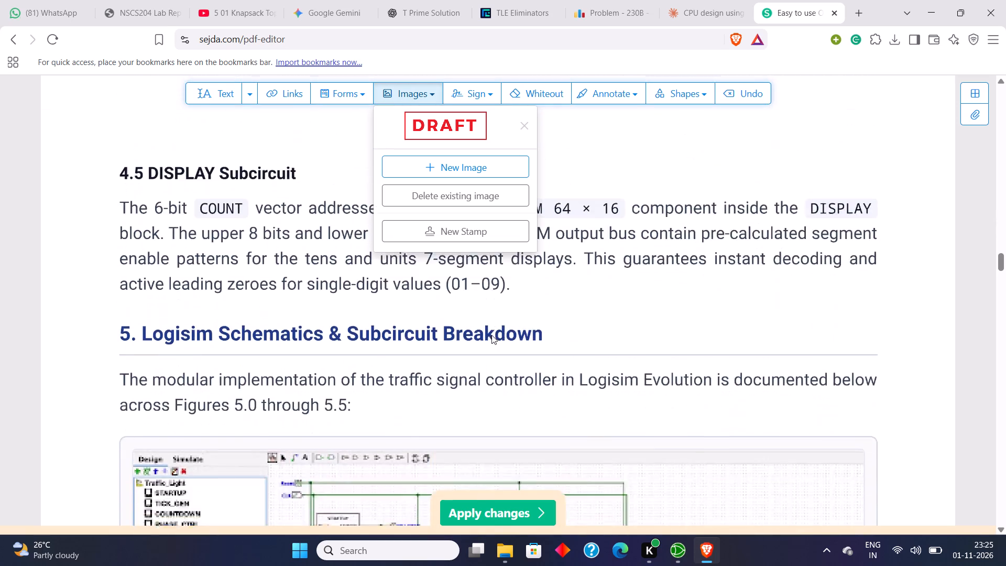
pyautogui.scroll(-4, 491, 335)
pyautogui.scroll(4, 507, 362)
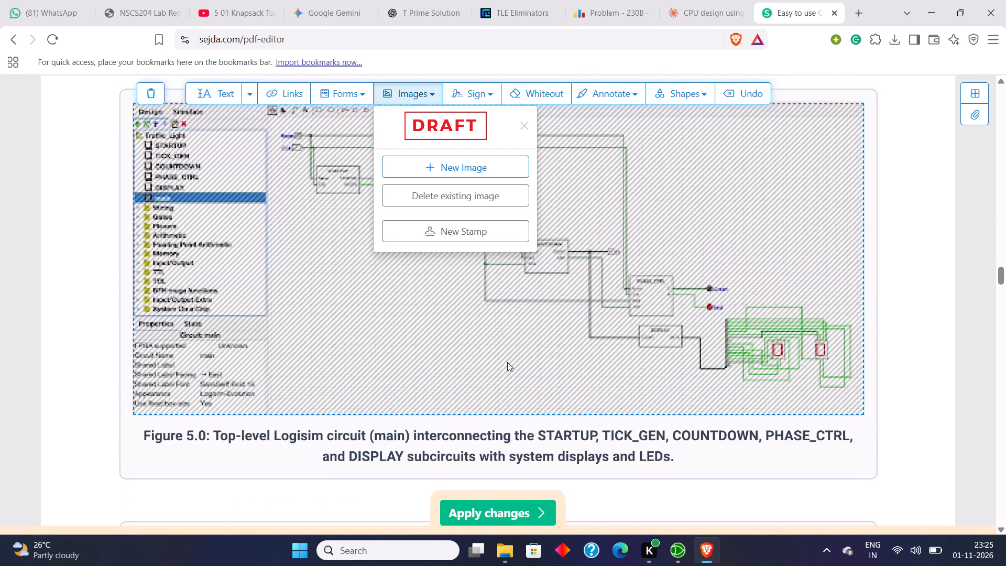
pyautogui.scroll(1, 507, 362)
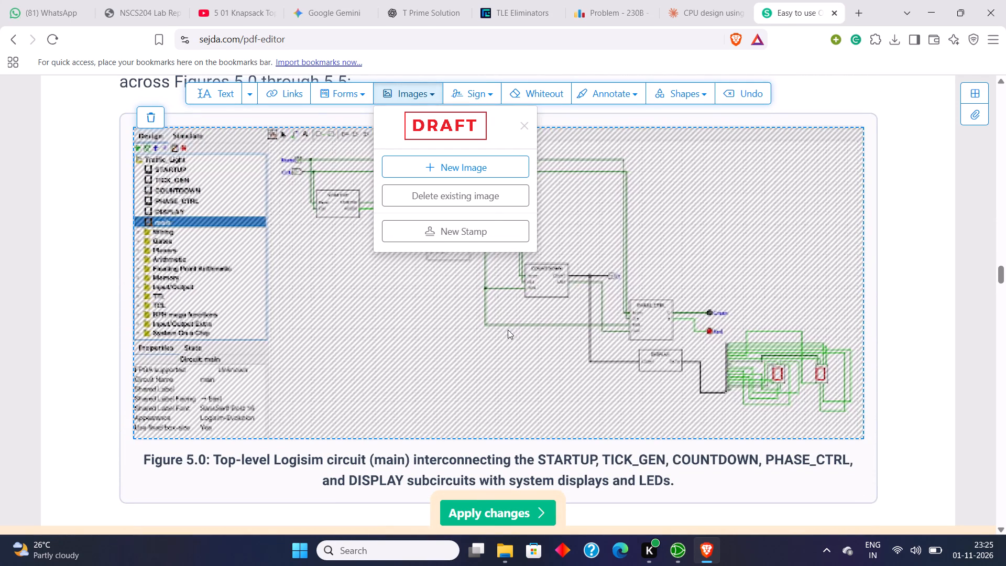
pyautogui.scroll(1, 508, 330)
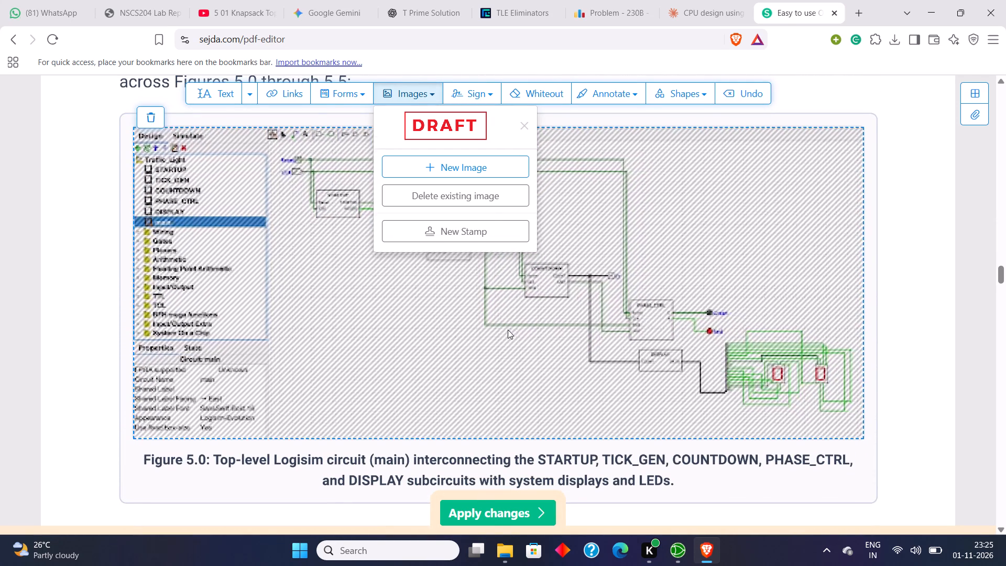
pyautogui.scroll(2, 508, 330)
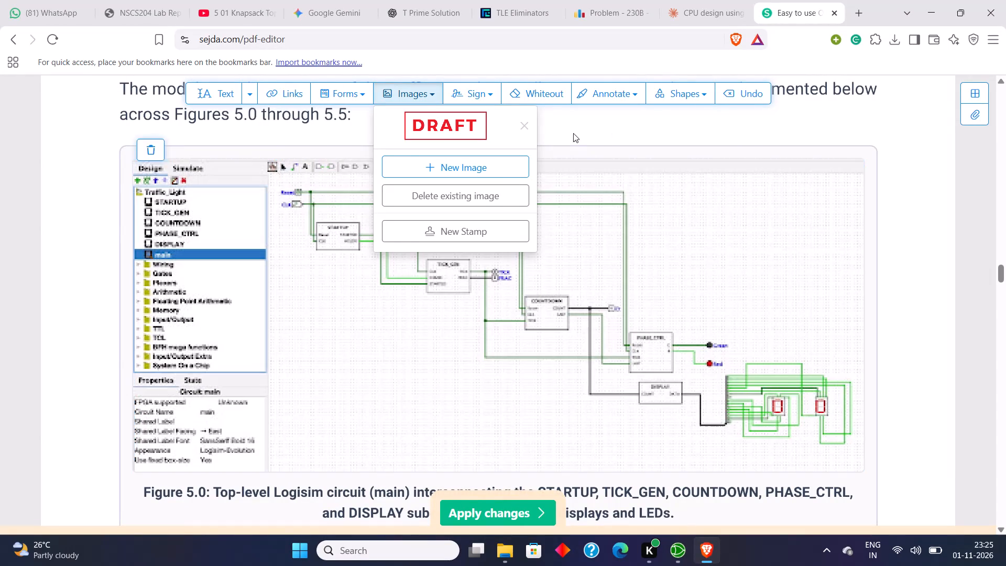
pyautogui.click(525, 120)
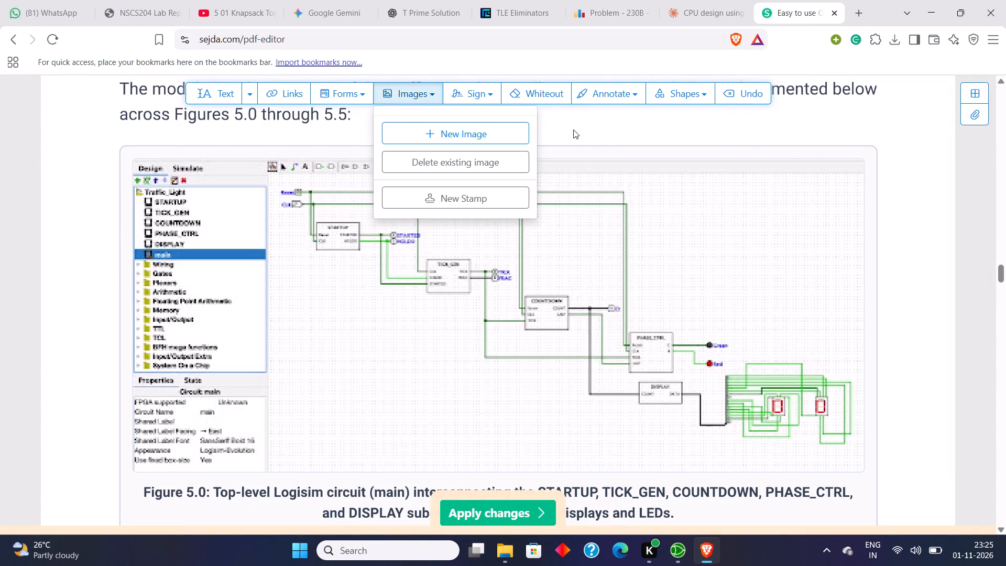
pyautogui.click(584, 122)
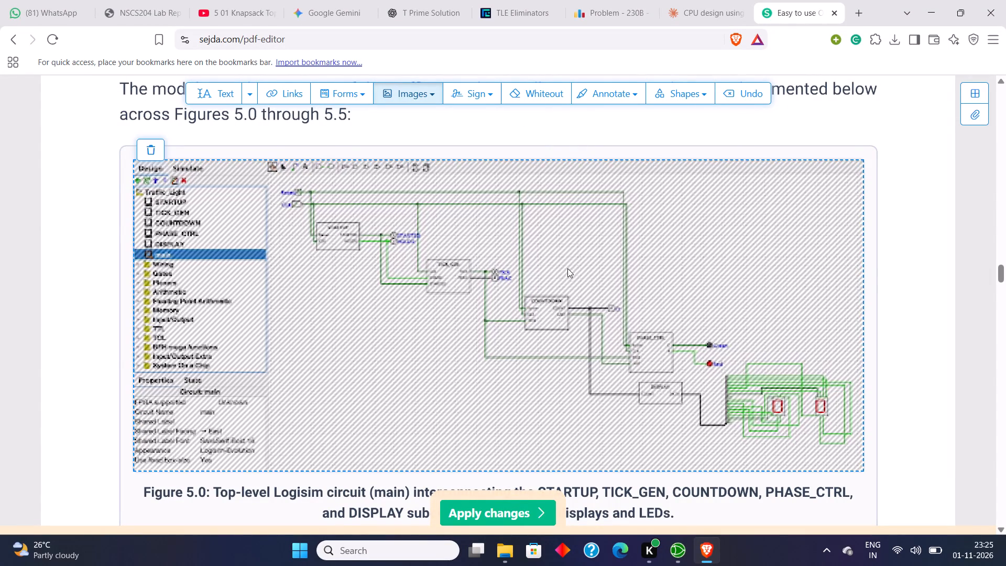
pyautogui.scroll(-1, 567, 268)
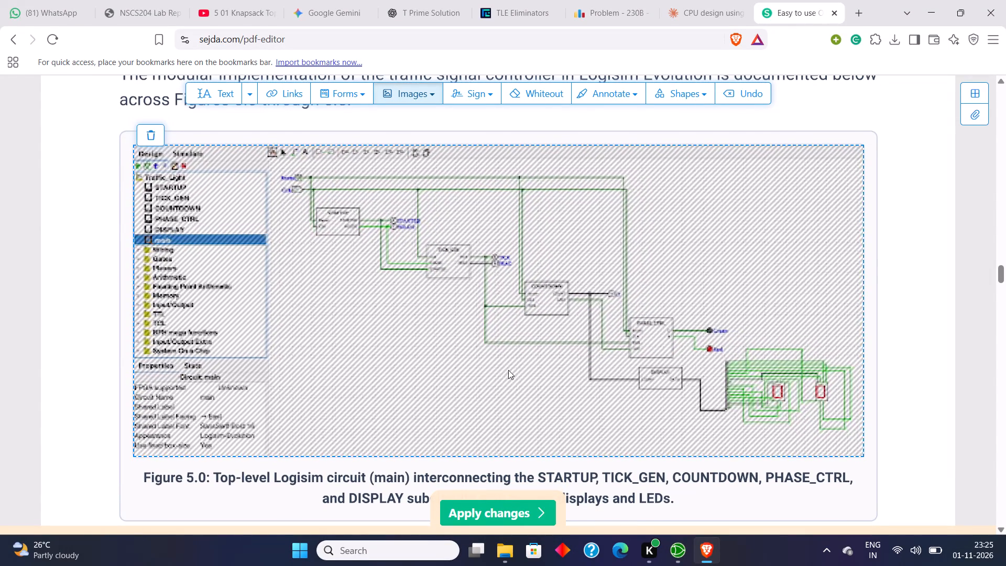
pyautogui.click(508, 370)
pyautogui.scroll(-1, 508, 370)
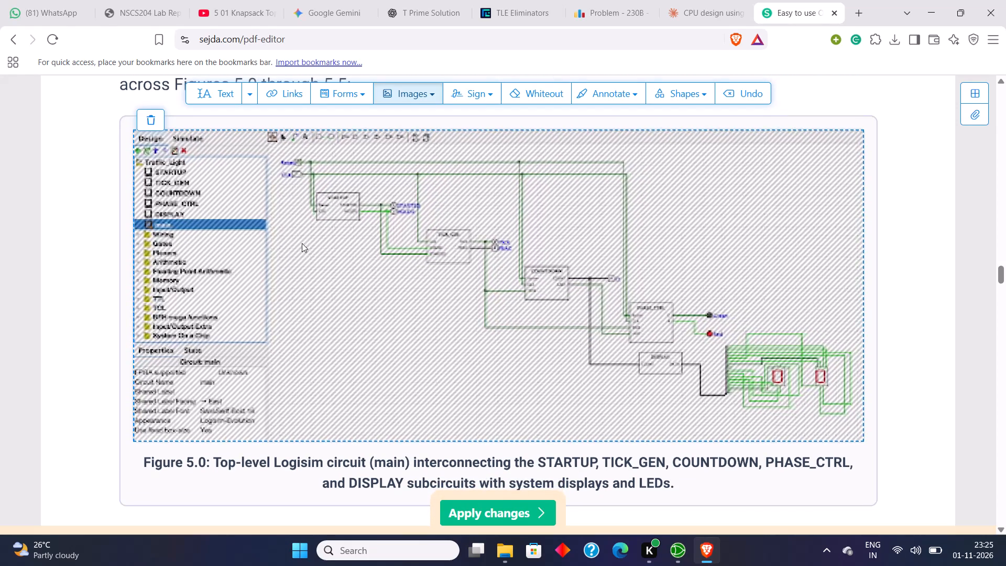
pyautogui.click(148, 119)
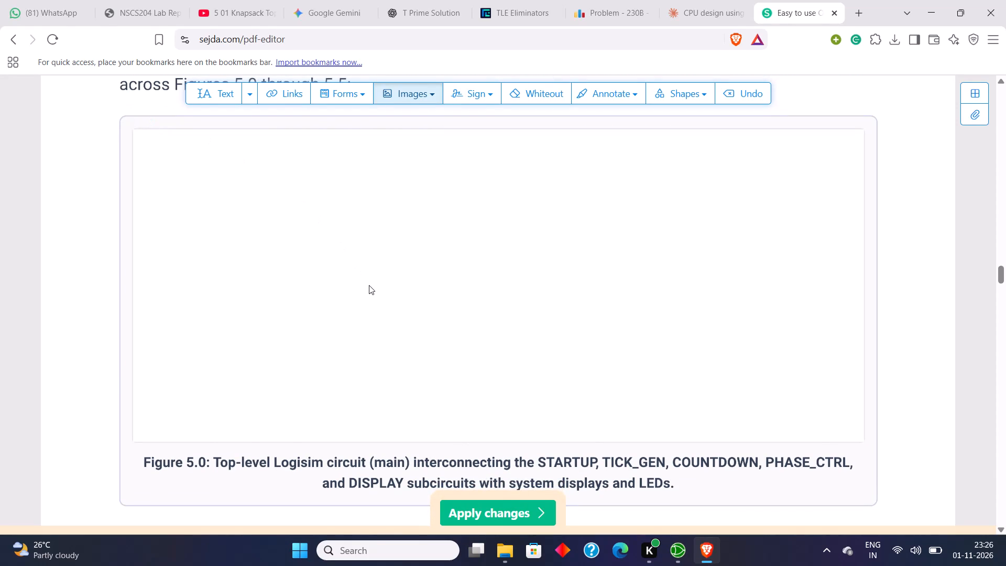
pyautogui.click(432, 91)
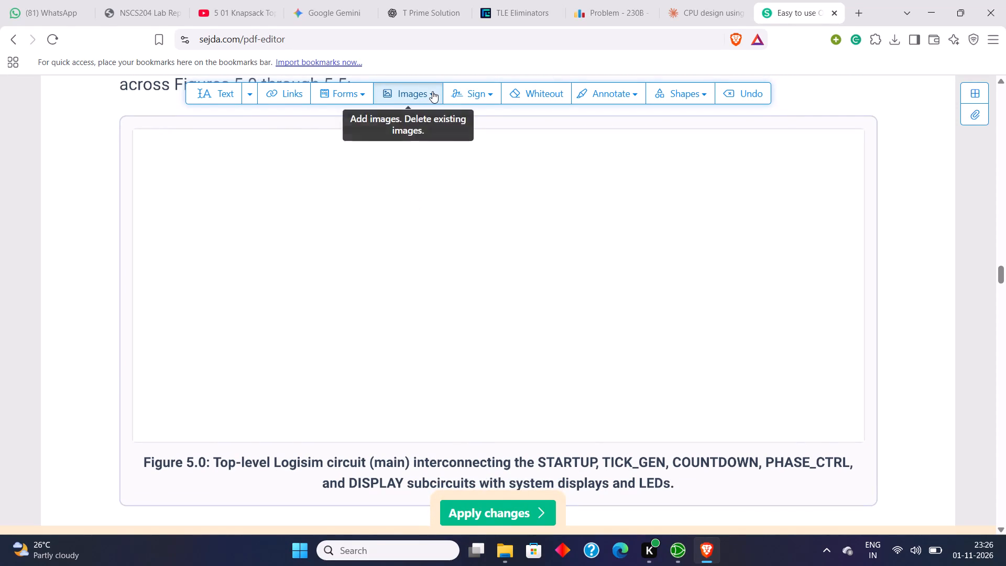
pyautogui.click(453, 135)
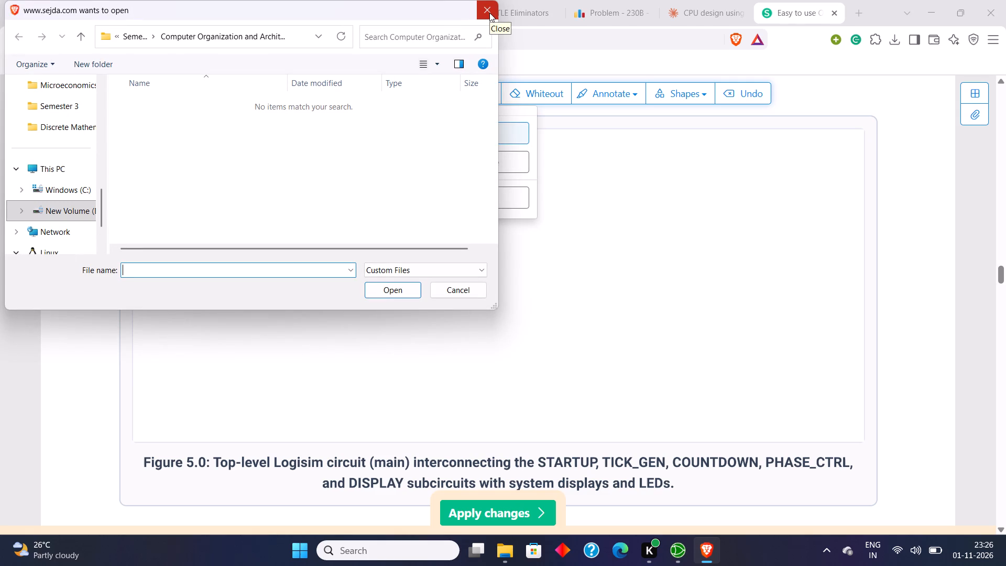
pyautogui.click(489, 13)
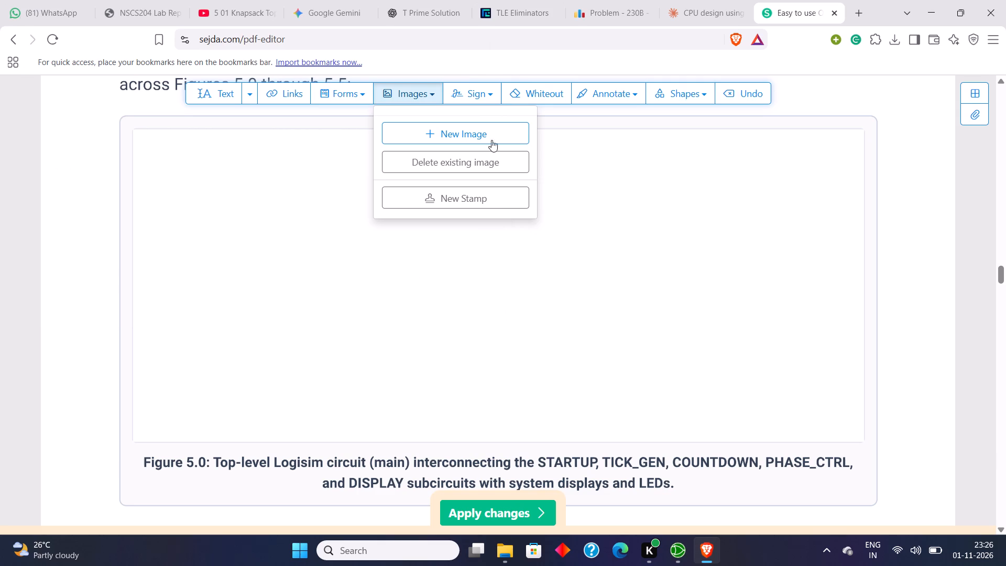
# Look through pages 1 to 5, checking the subcircuit figures, the page footers and the page 1 details box.
pyautogui.scroll(-4, 539, 268)
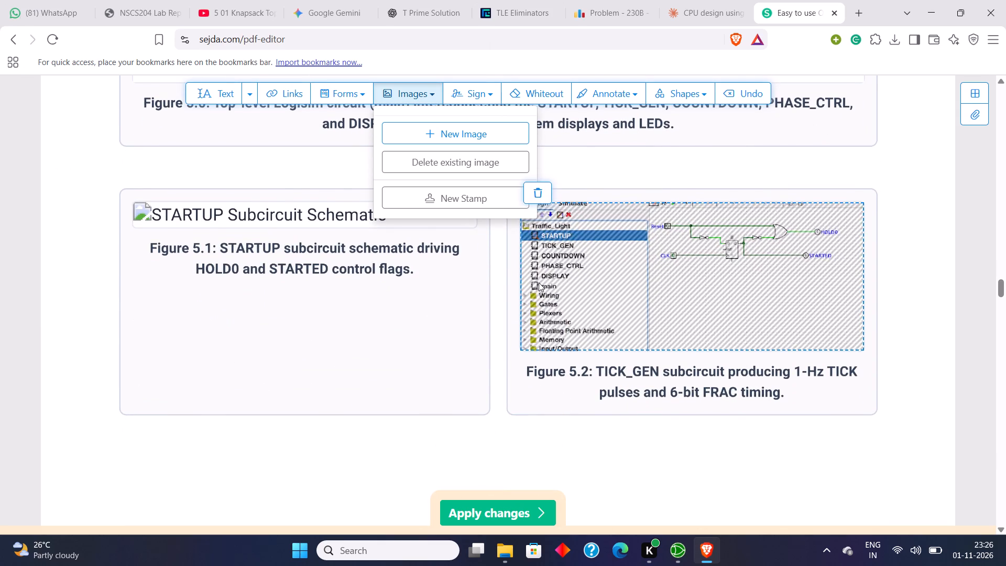
pyautogui.scroll(-7, 538, 285)
pyautogui.scroll(1, 538, 285)
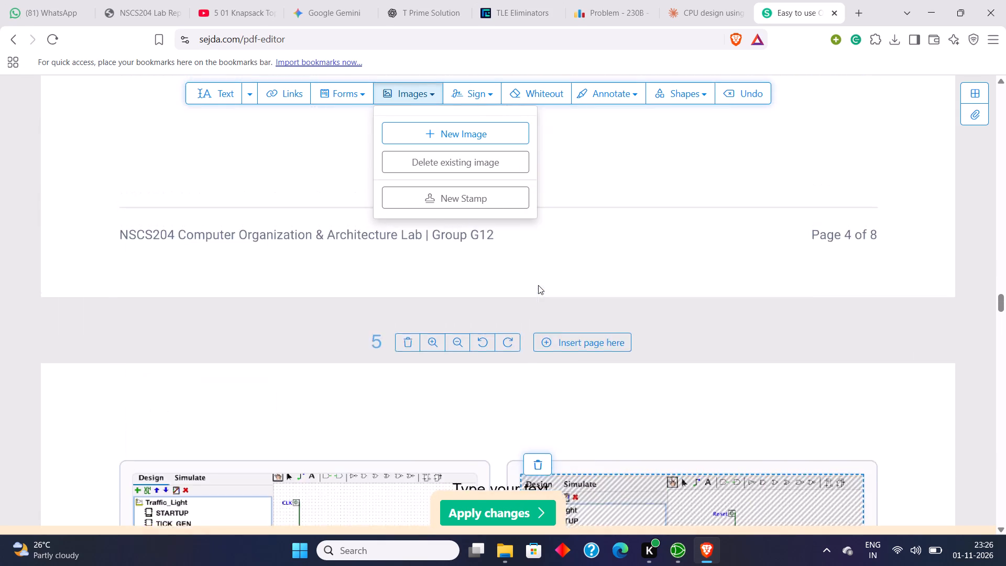
pyautogui.scroll(1, 538, 285)
pyautogui.scroll(-3, 538, 285)
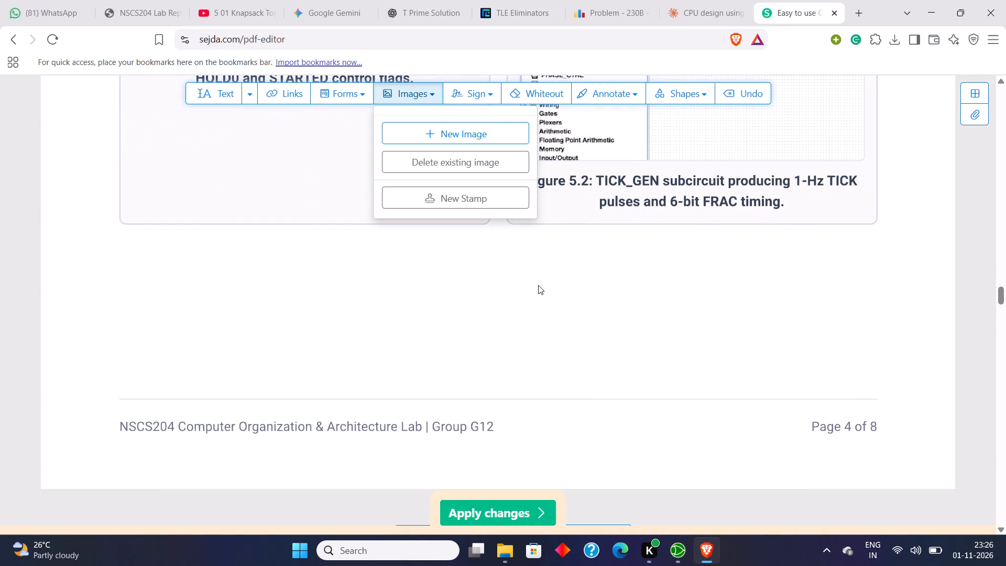
pyautogui.scroll(7, 544, 344)
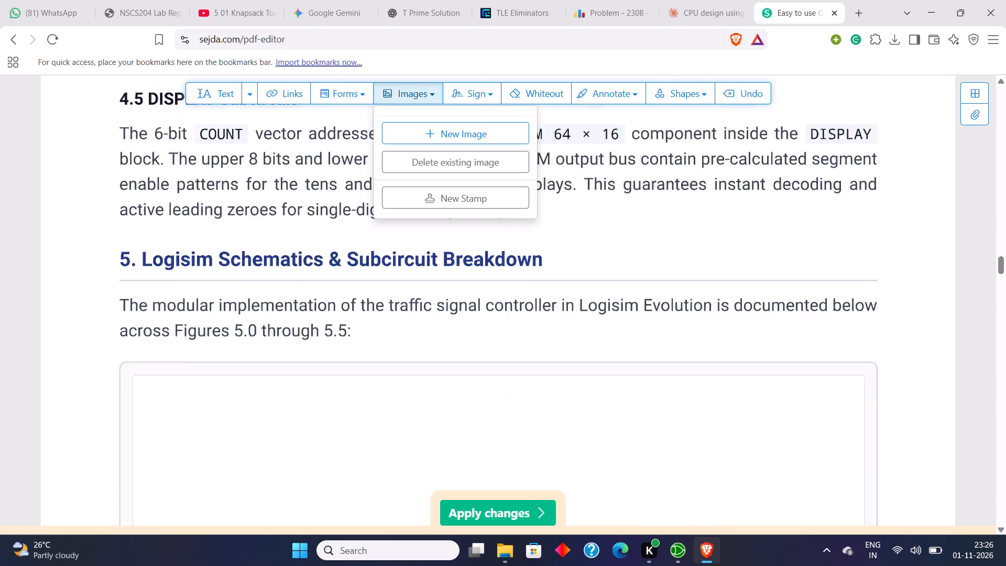
pyautogui.scroll(11, 544, 344)
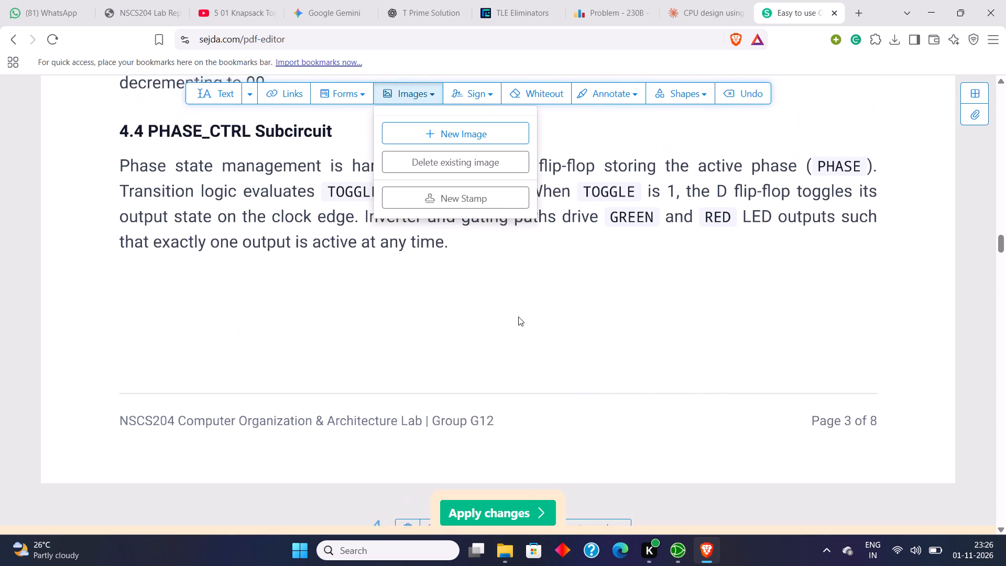
pyautogui.scroll(9, 518, 317)
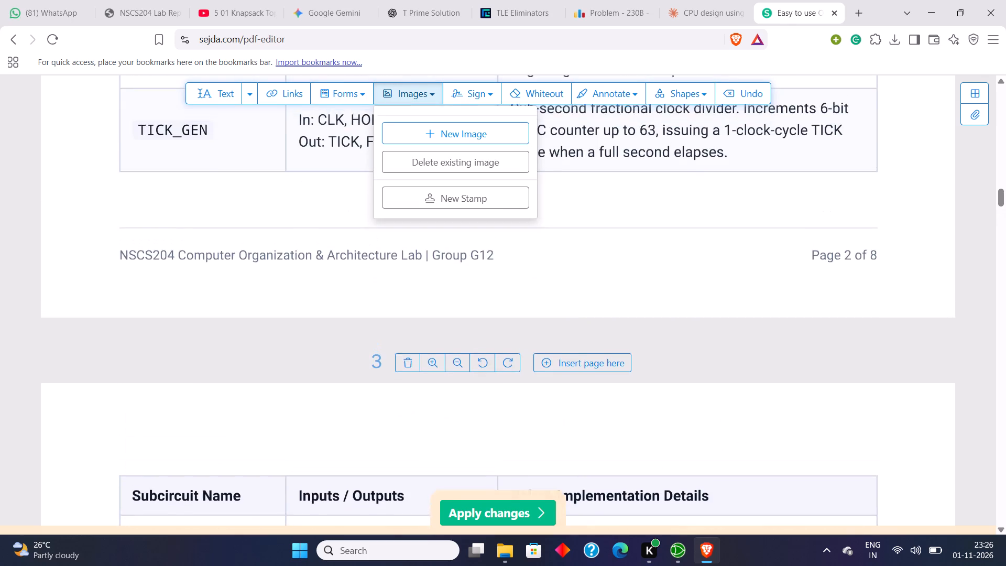
pyautogui.scroll(2, 518, 317)
pyautogui.click(226, 93)
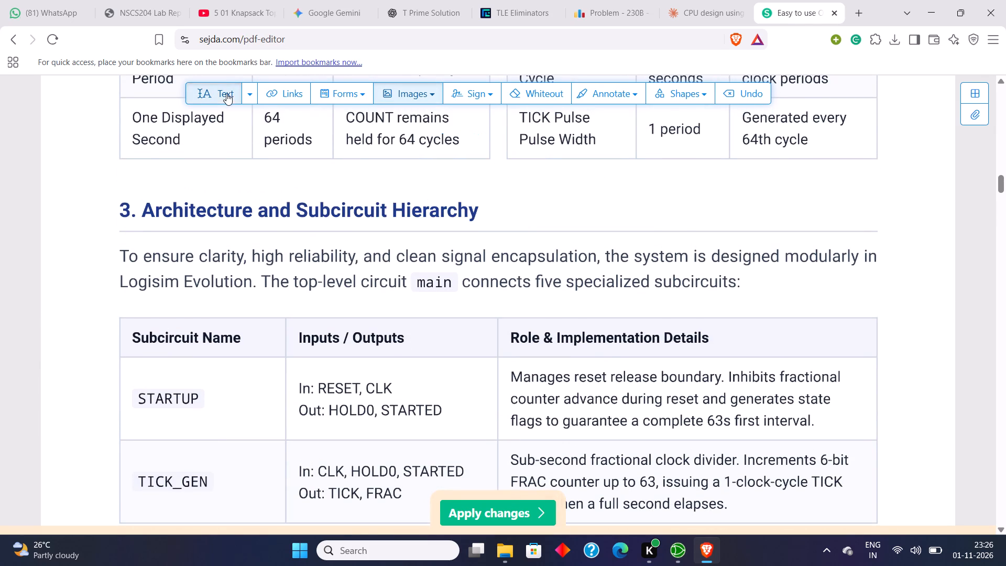
pyautogui.scroll(15, 344, 198)
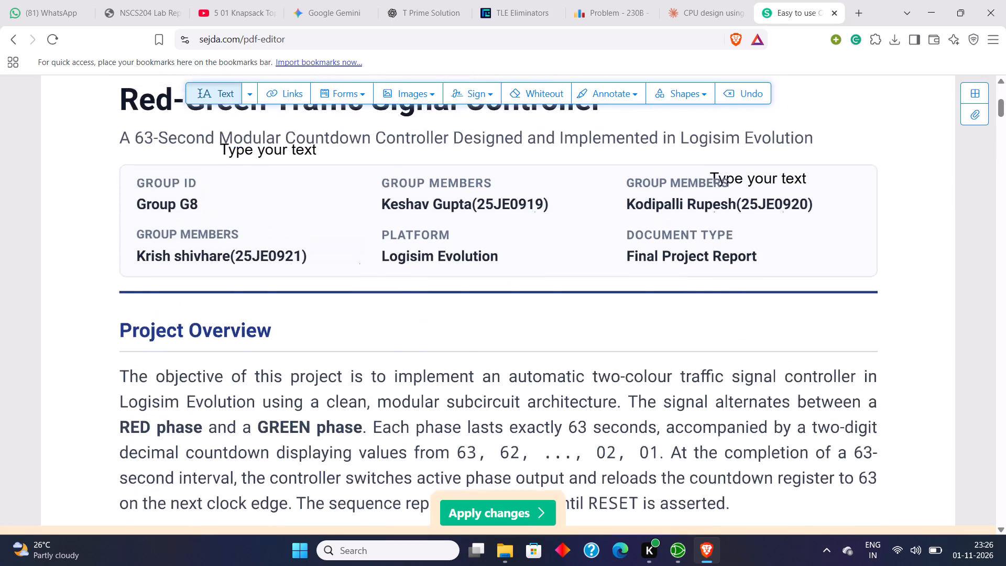
pyautogui.scroll(-1, 344, 198)
pyautogui.scroll(1, 344, 198)
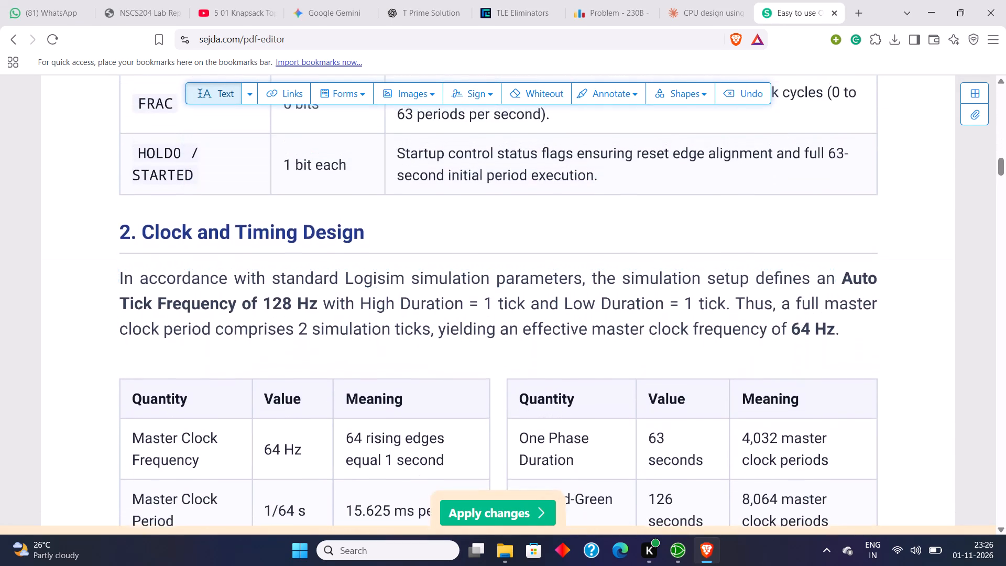
pyautogui.scroll(1, 344, 198)
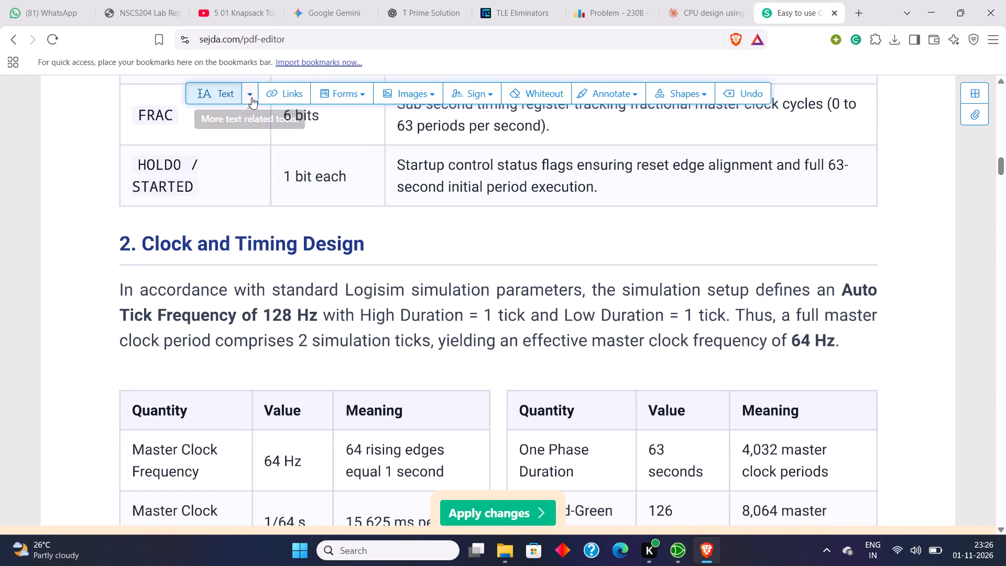
# Find and replace the group ID "G12" with "G8" in each page footer through to the end of the document.
pyautogui.click(251, 97)
pyautogui.click(247, 111)
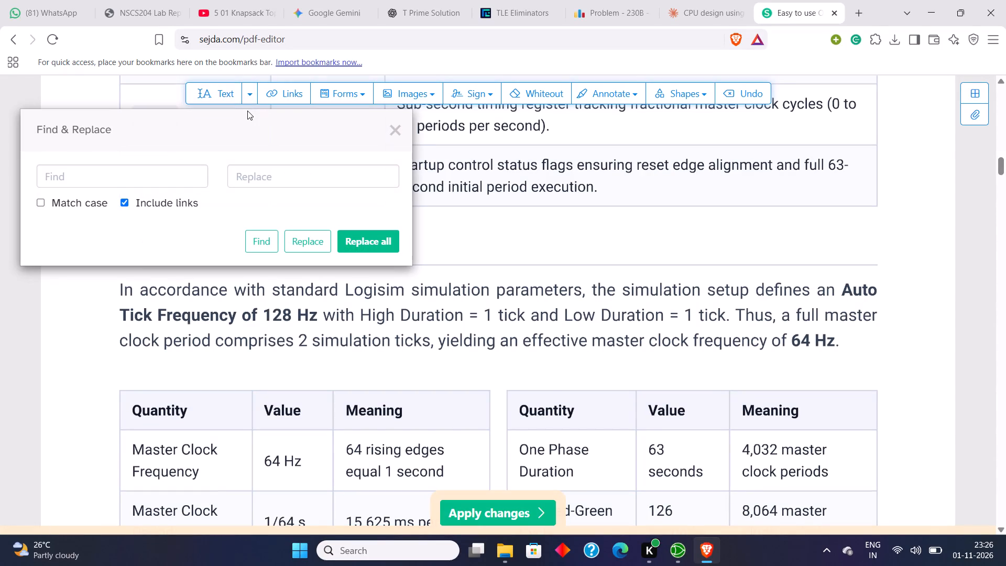
pyautogui.click(154, 178)
pyautogui.scroll(-3, 307, 309)
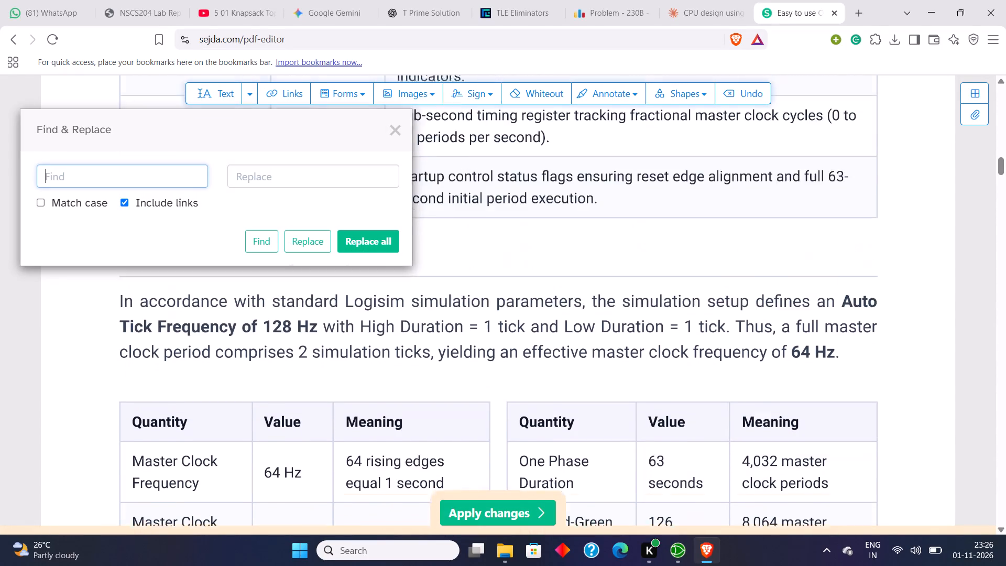
pyautogui.scroll(-5, 307, 309)
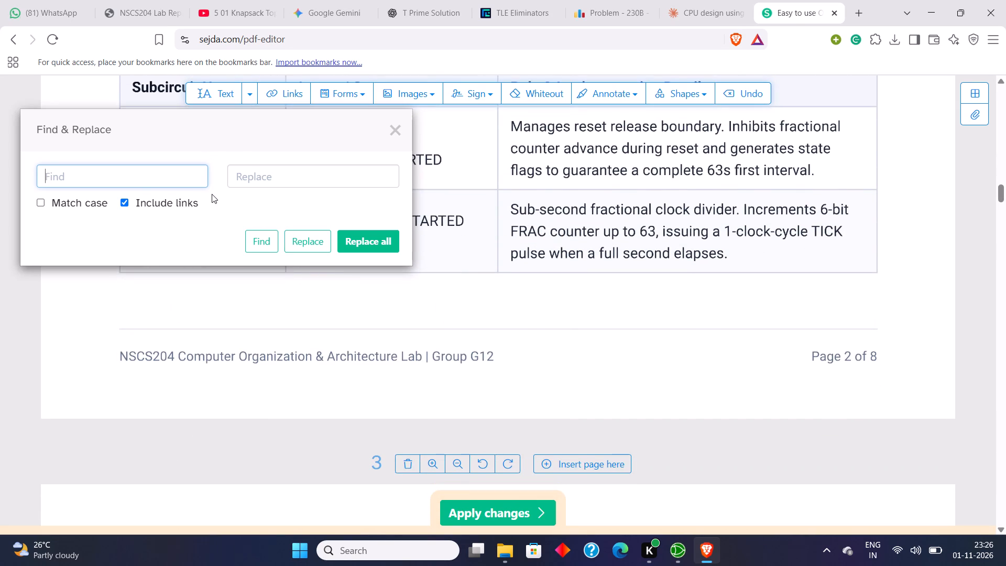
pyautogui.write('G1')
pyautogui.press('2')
pyautogui.click(304, 182)
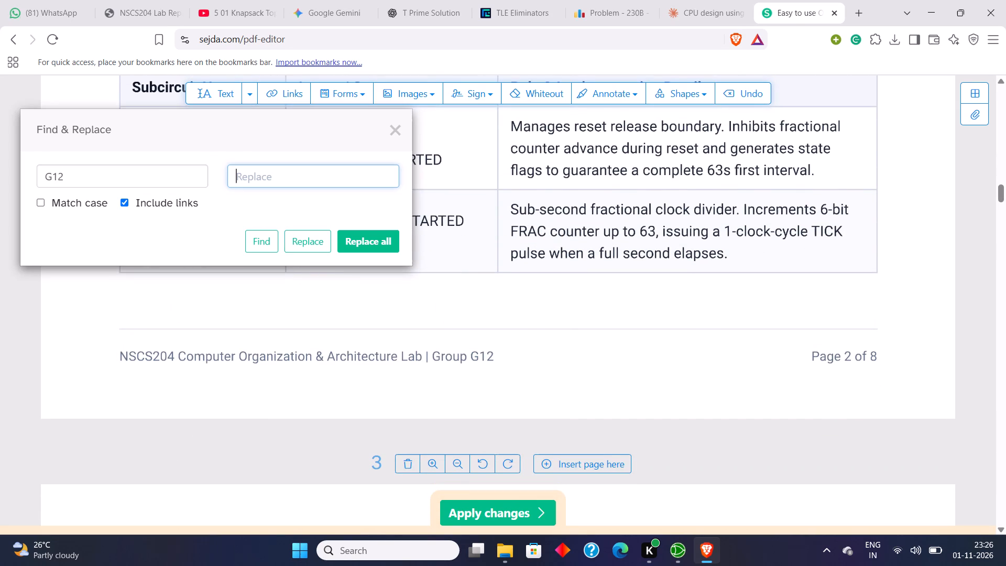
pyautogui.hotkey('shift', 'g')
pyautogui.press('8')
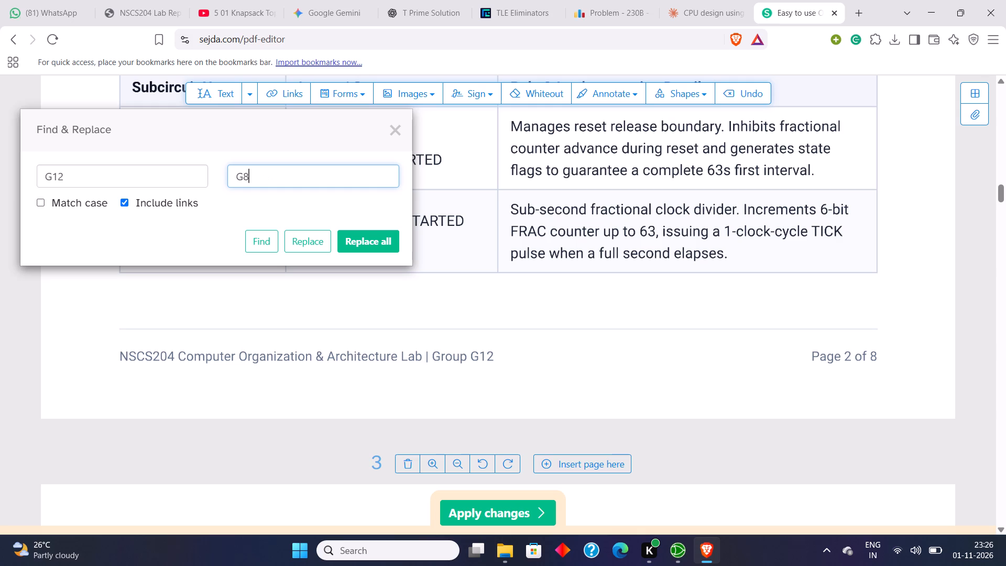
pyautogui.click(319, 244)
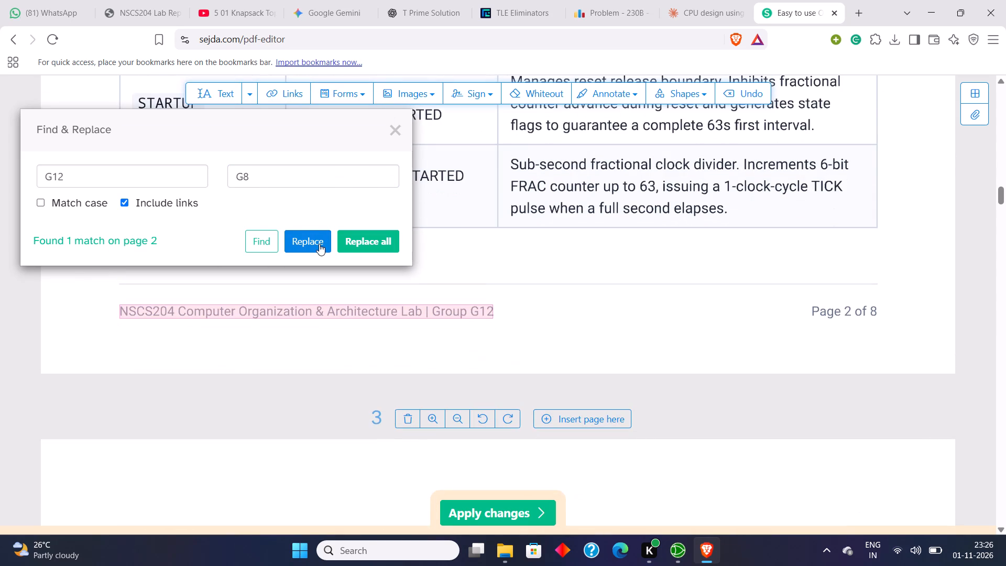
pyautogui.click(319, 244)
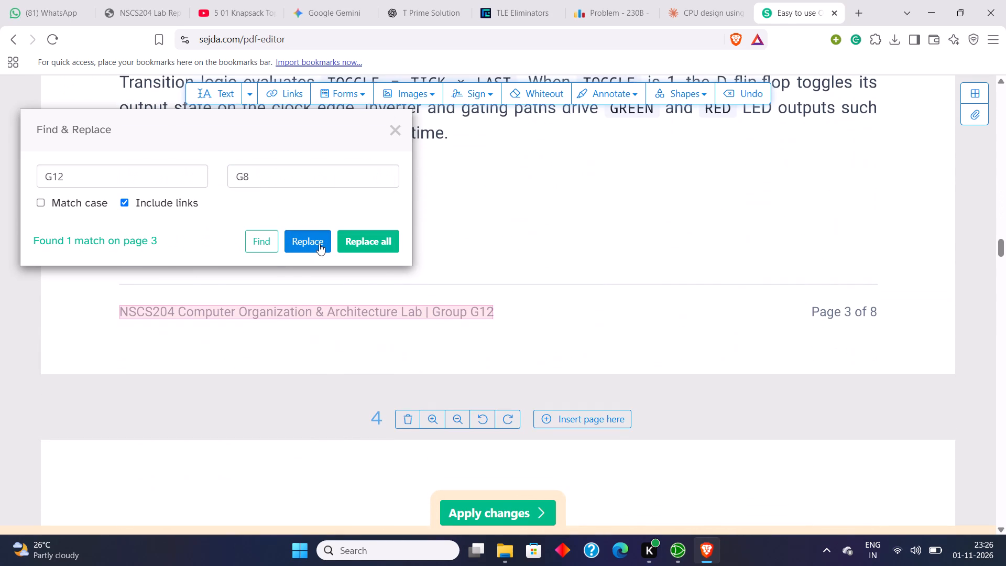
pyautogui.click(319, 244)
pyautogui.click(319, 244)
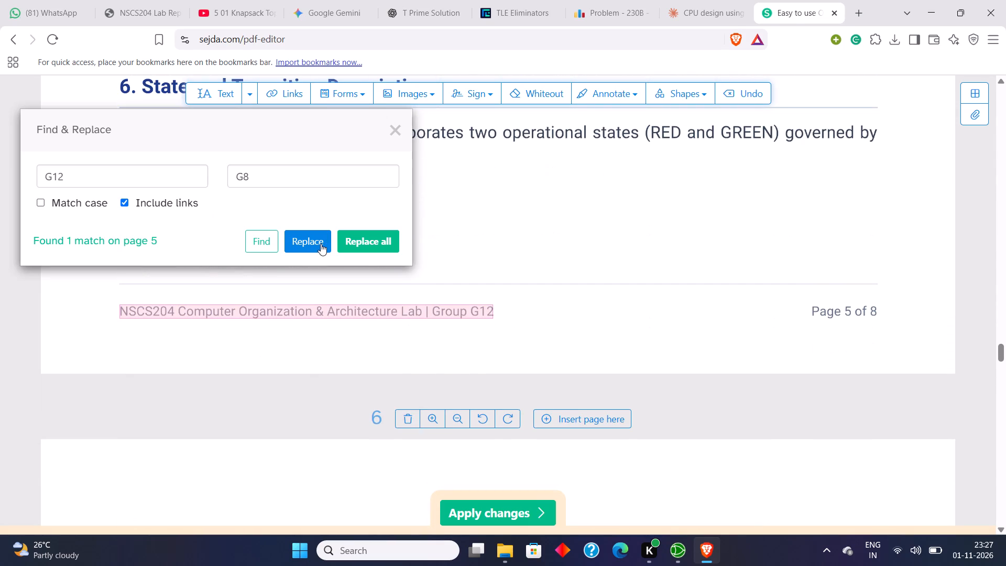
pyautogui.click(317, 241)
pyautogui.click(317, 241)
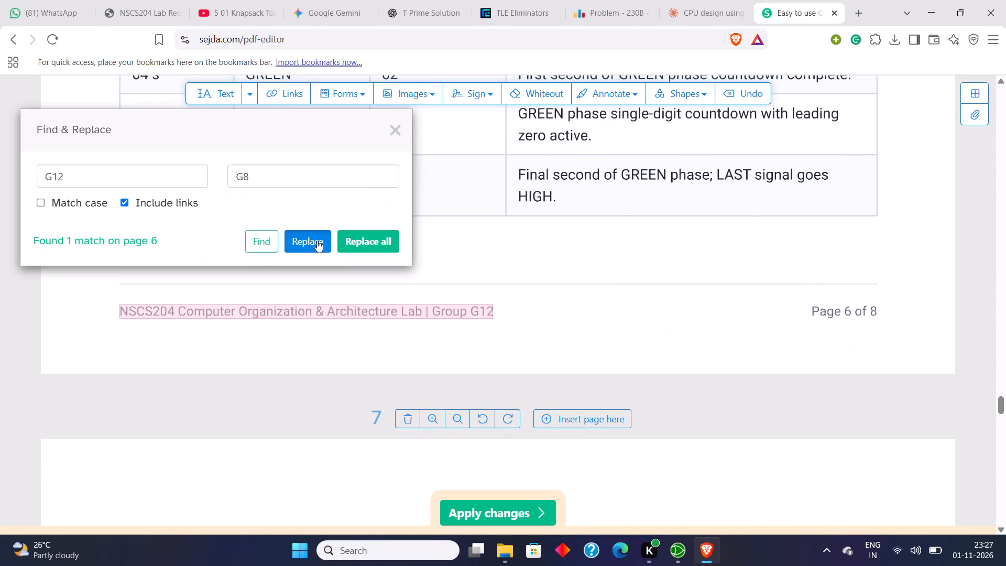
pyautogui.click(317, 241)
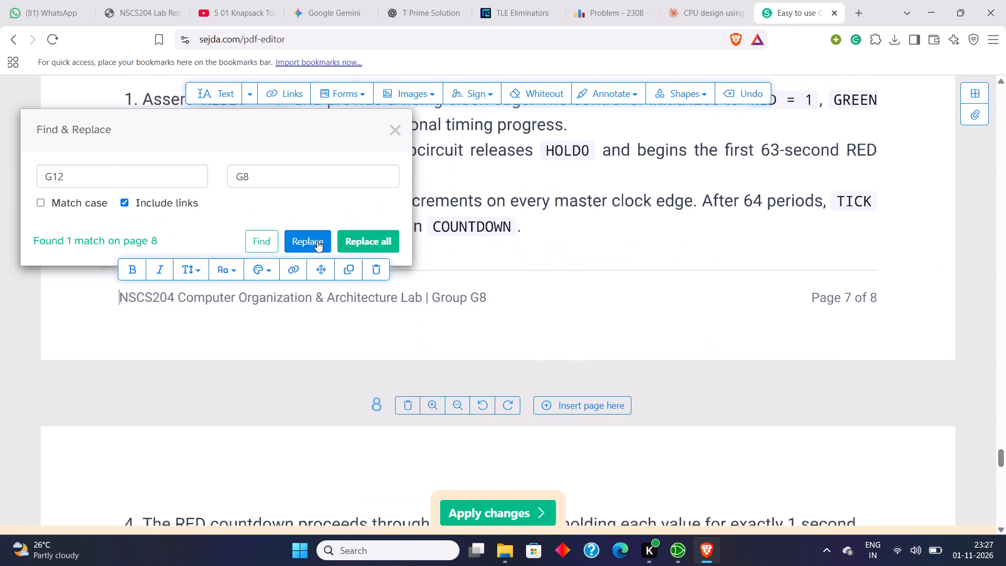
pyautogui.click(317, 241)
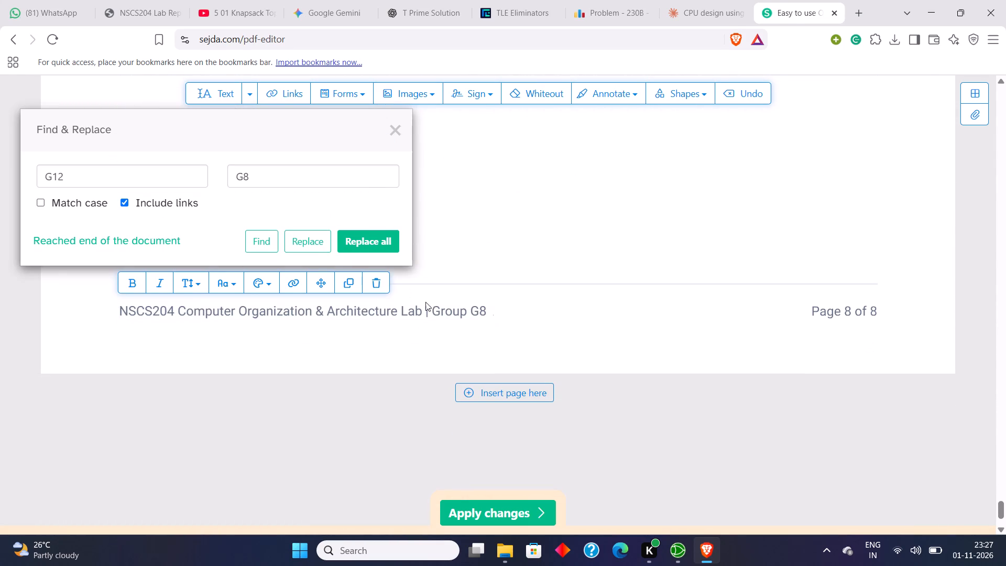
pyautogui.click(414, 330)
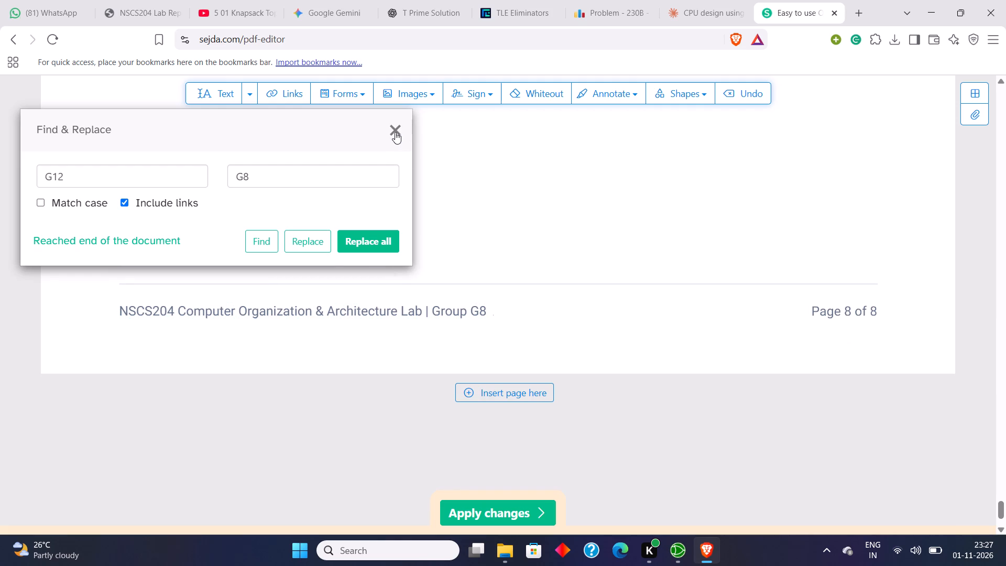
pyautogui.click(395, 132)
pyautogui.scroll(9, 434, 222)
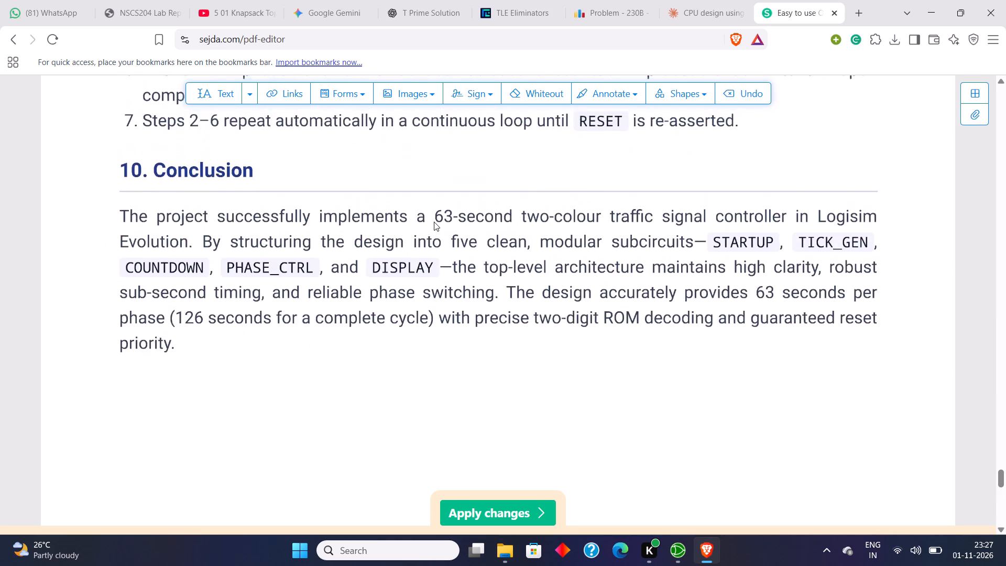
pyautogui.scroll(9, 434, 222)
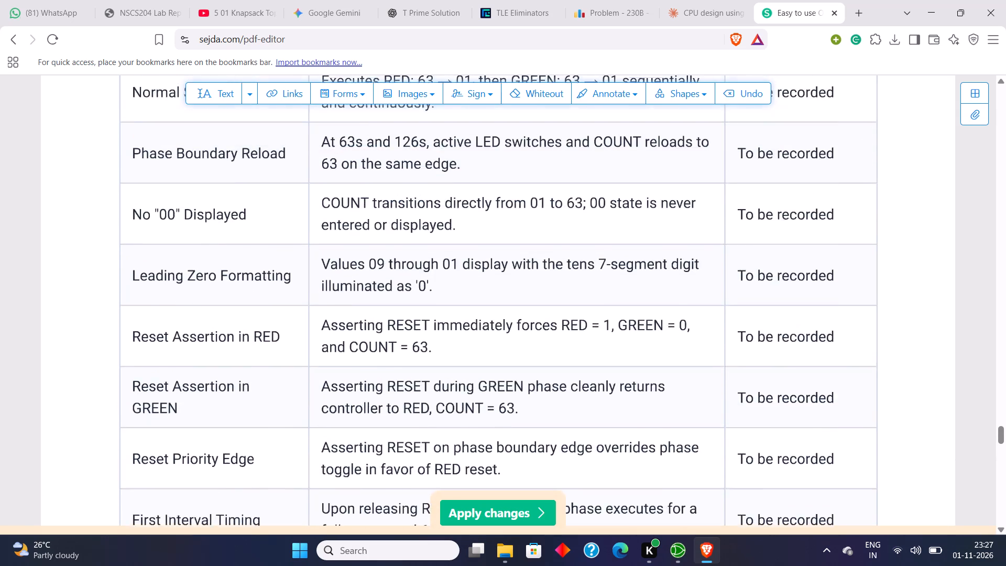
pyautogui.scroll(9, 434, 222)
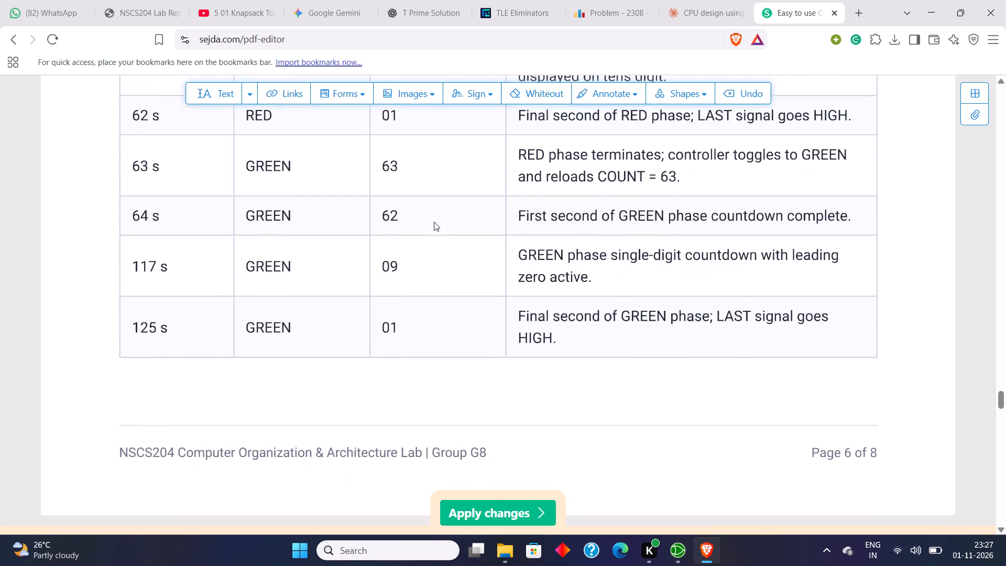
pyautogui.scroll(7, 434, 222)
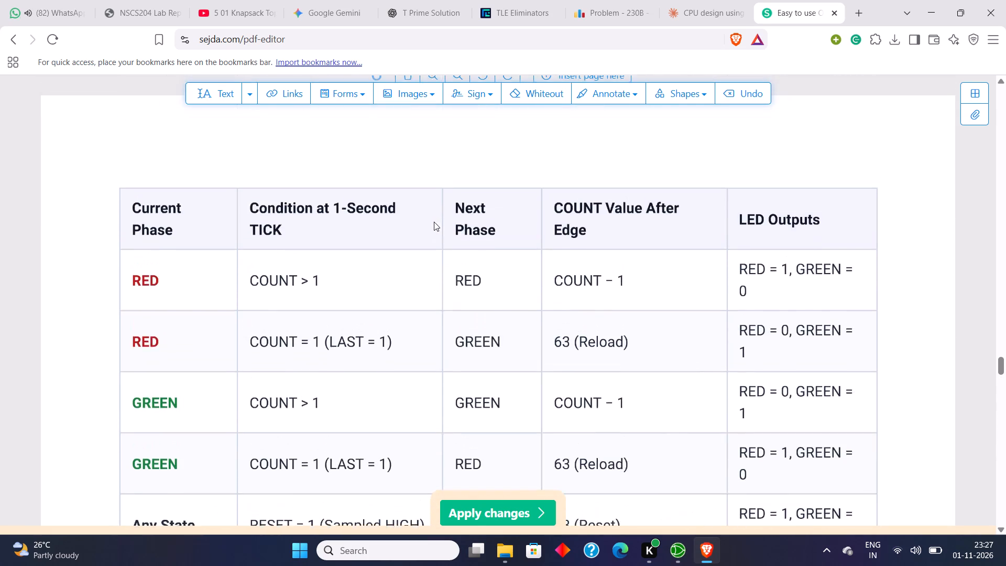
pyautogui.scroll(8, 434, 222)
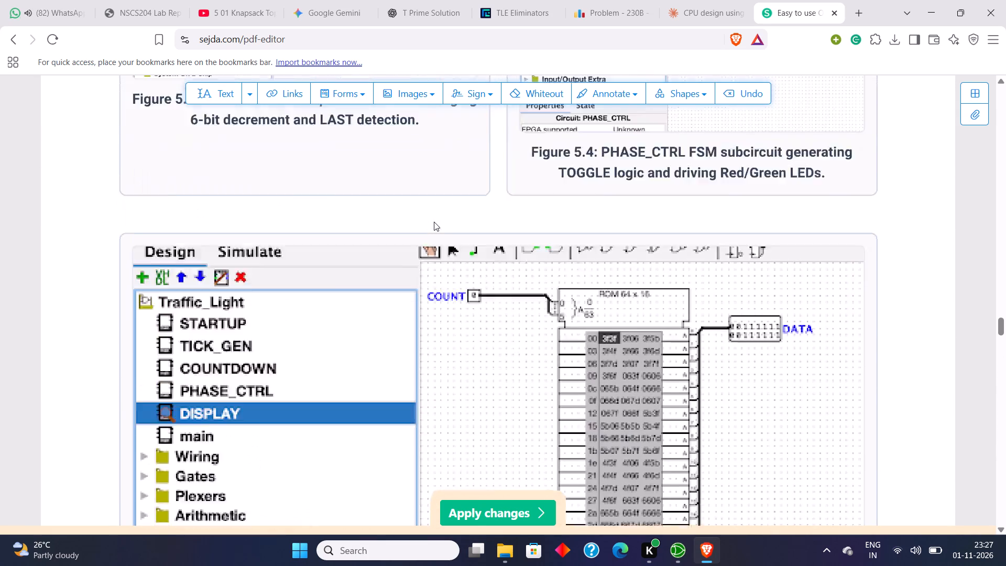
pyautogui.scroll(9, 434, 222)
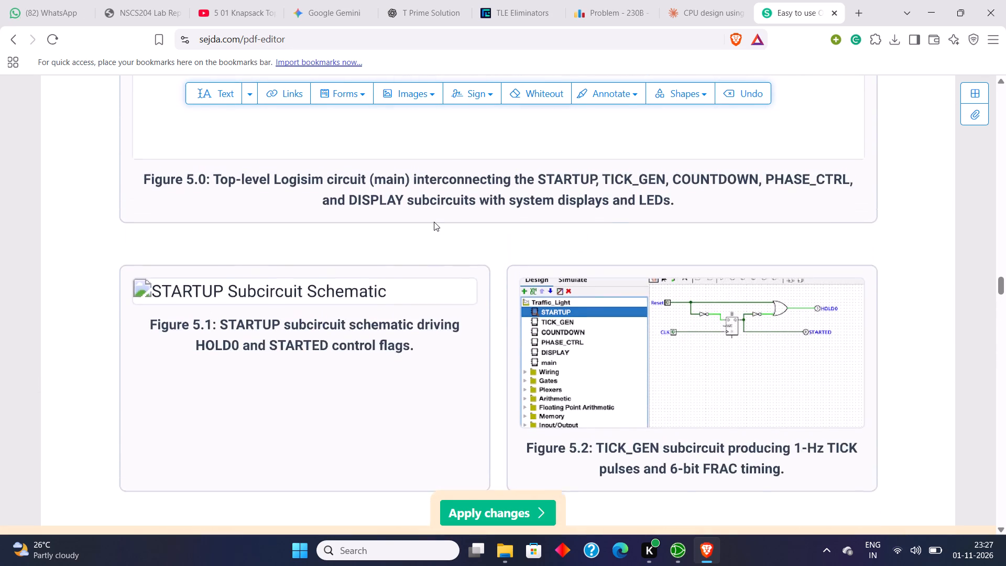
pyautogui.scroll(7, 434, 222)
pyautogui.scroll(-1, 434, 222)
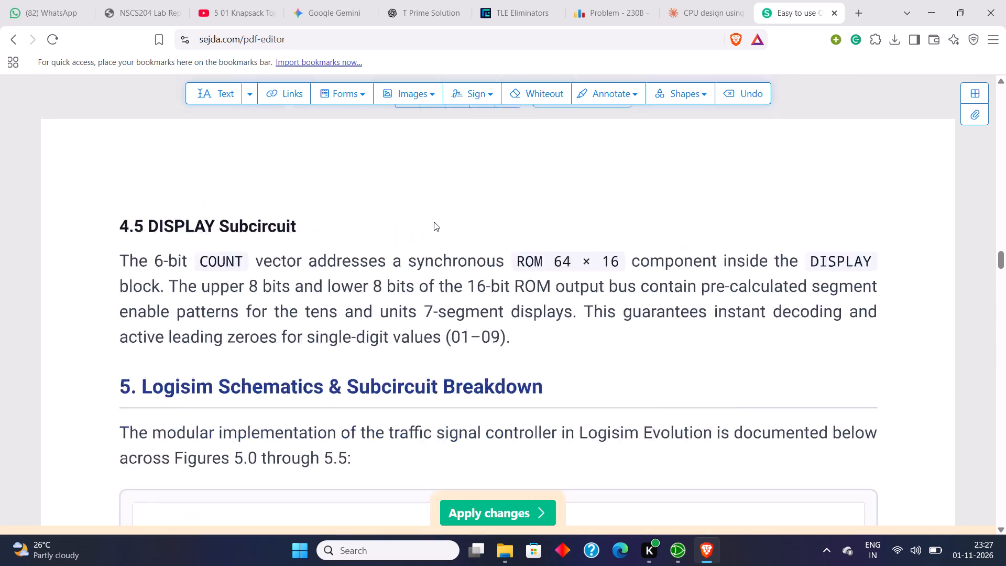
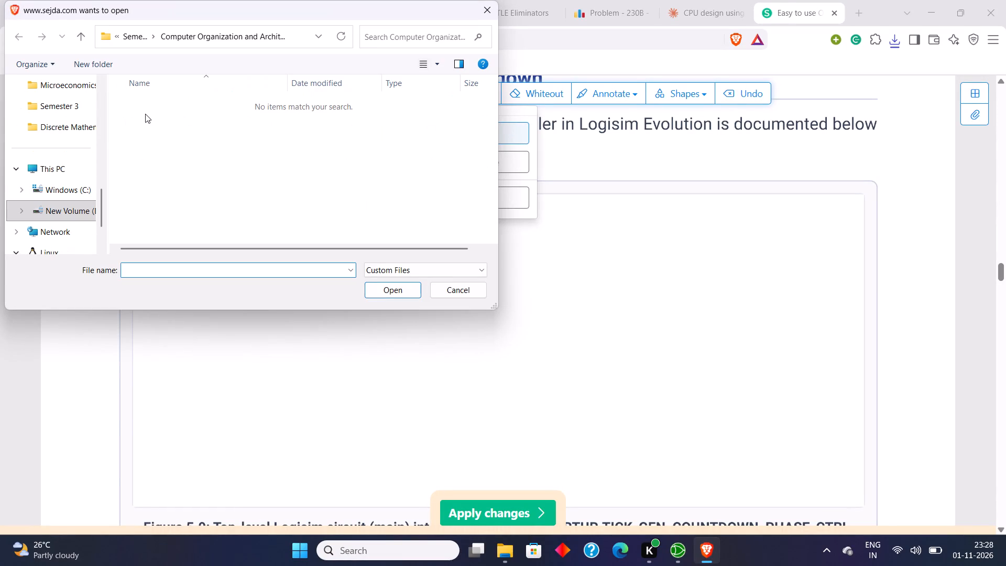
# Insert the image "WhatsApp Image 2026-11-01 at 23.26.31" from the Downloads folder into the empty Figure 5.0 frame.
pyautogui.scroll(1, 70, 157)
pyautogui.scroll(-1, 58, 184)
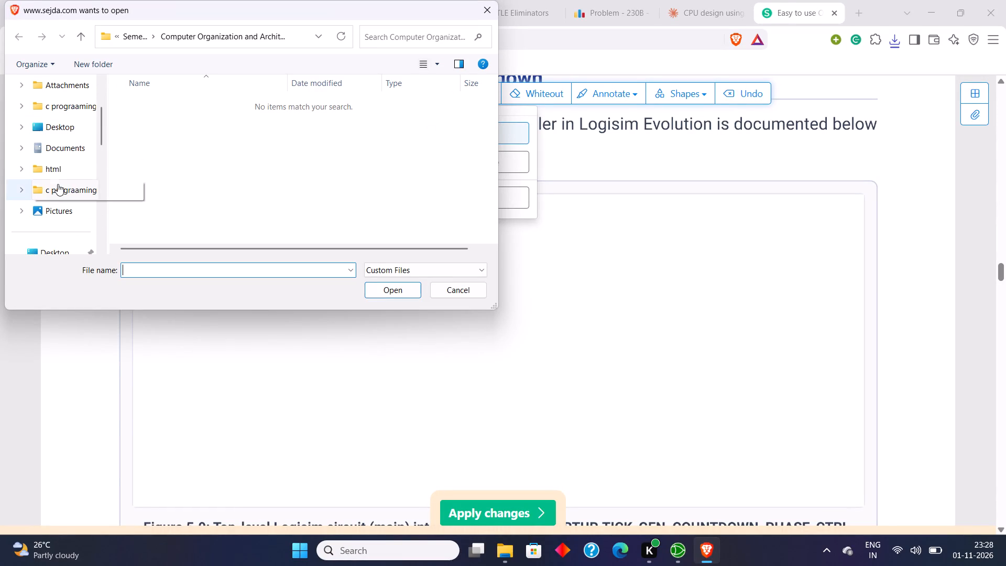
pyautogui.scroll(-1, 58, 184)
pyautogui.click(55, 203)
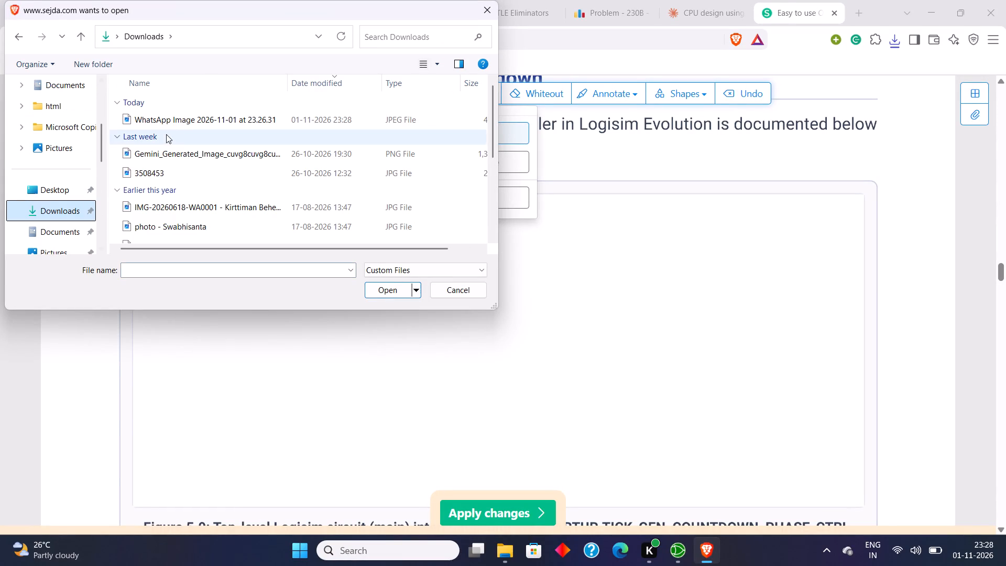
pyautogui.click(191, 120)
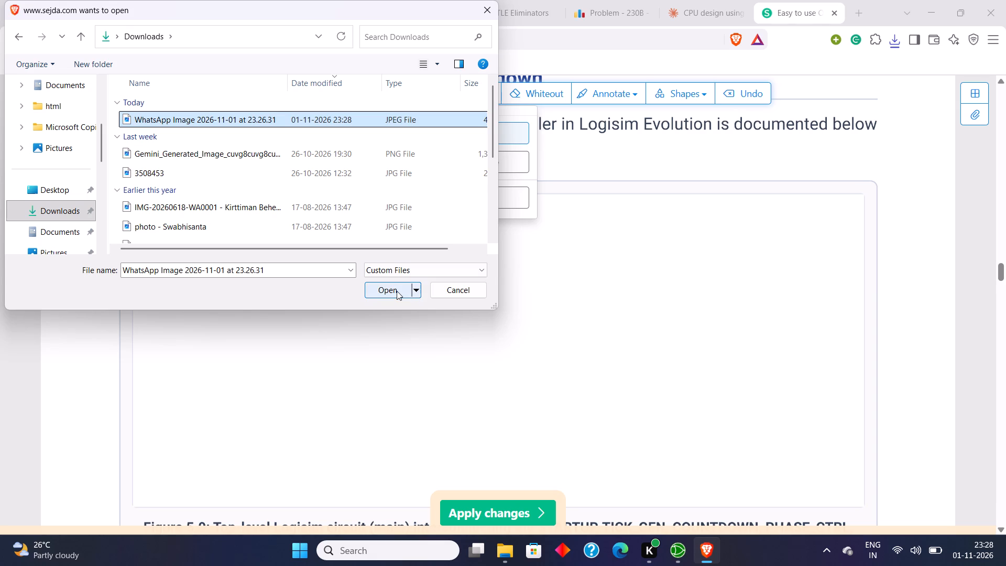
pyautogui.click(397, 291)
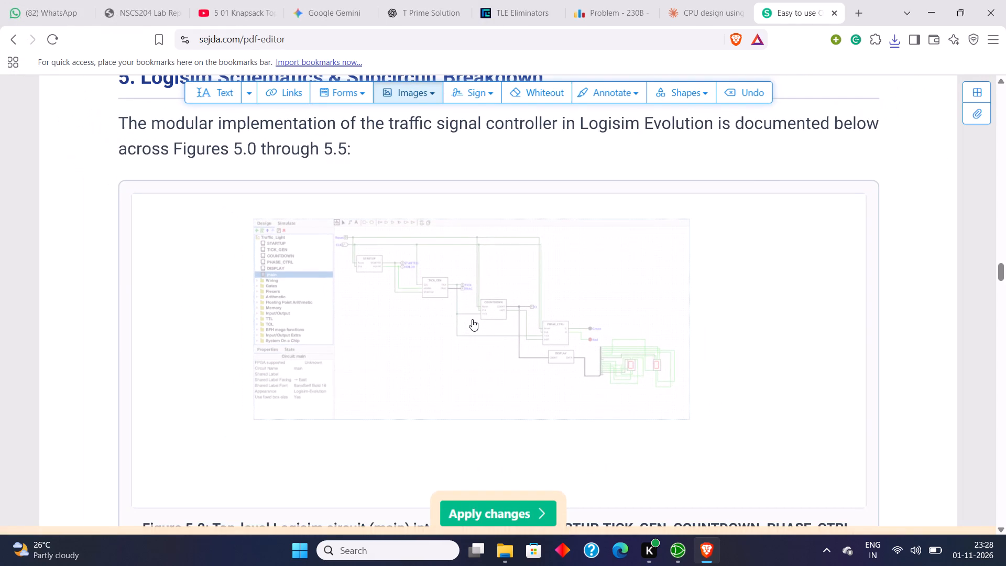
# Enlarge the new main circuit image so it spans most of the white frame above the Figure 5.0 caption.
pyautogui.click(517, 339)
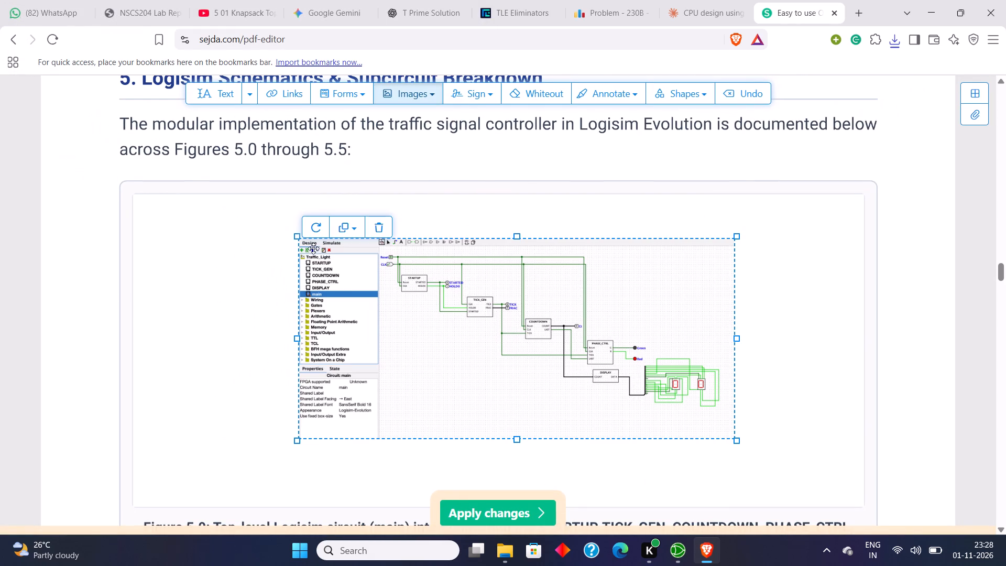
pyautogui.moveTo(296, 237); pyautogui.dragTo(180, 213)
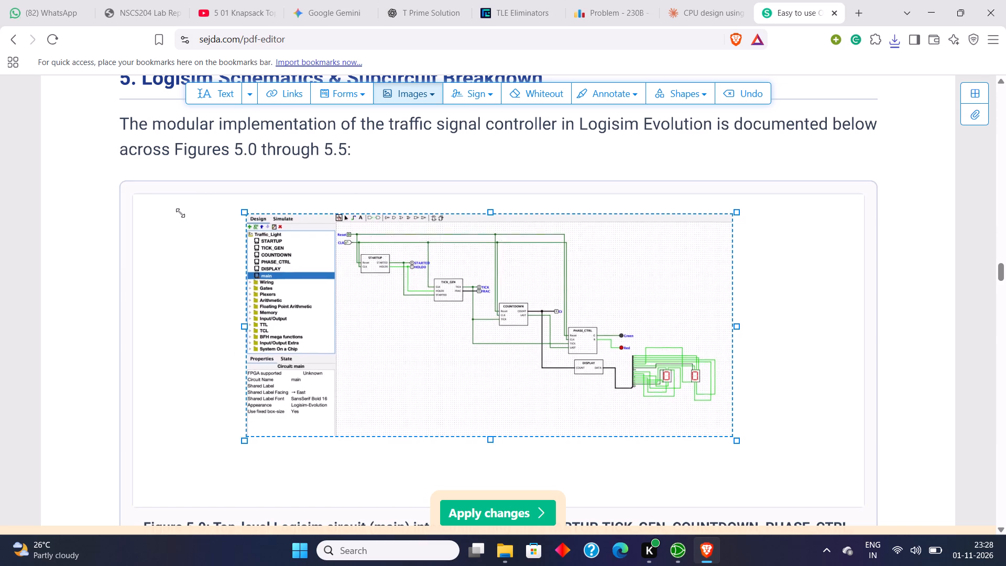
pyautogui.moveTo(180, 213); pyautogui.dragTo(139, 193)
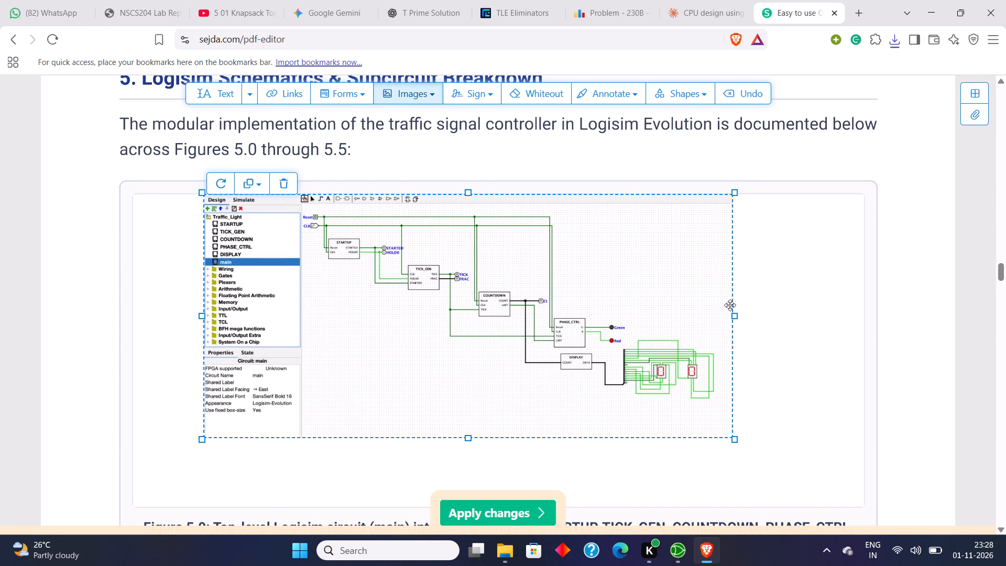
pyautogui.scroll(-1, 781, 346)
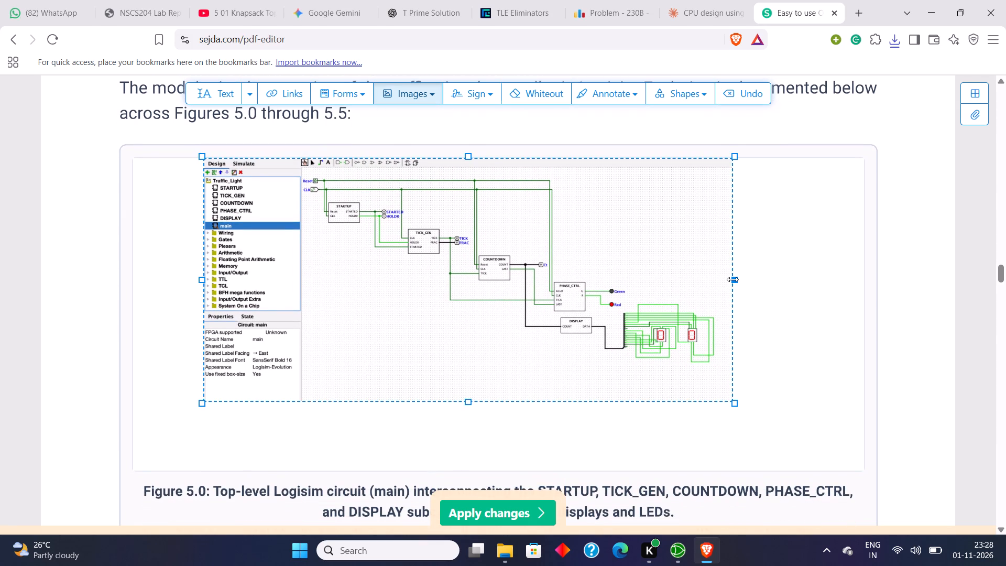
pyautogui.moveTo(732, 279); pyautogui.dragTo(857, 283)
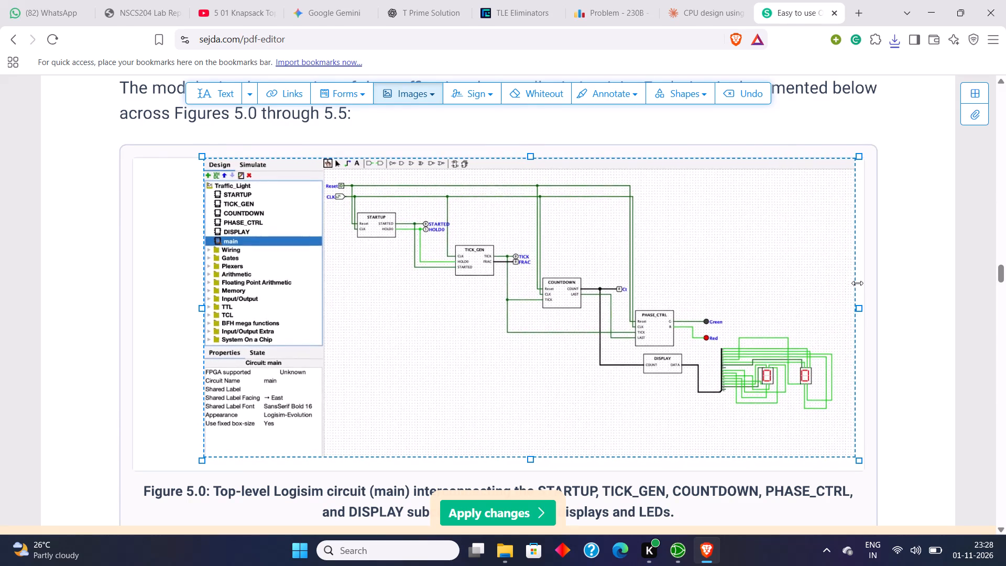
pyautogui.moveTo(857, 283); pyautogui.dragTo(865, 295)
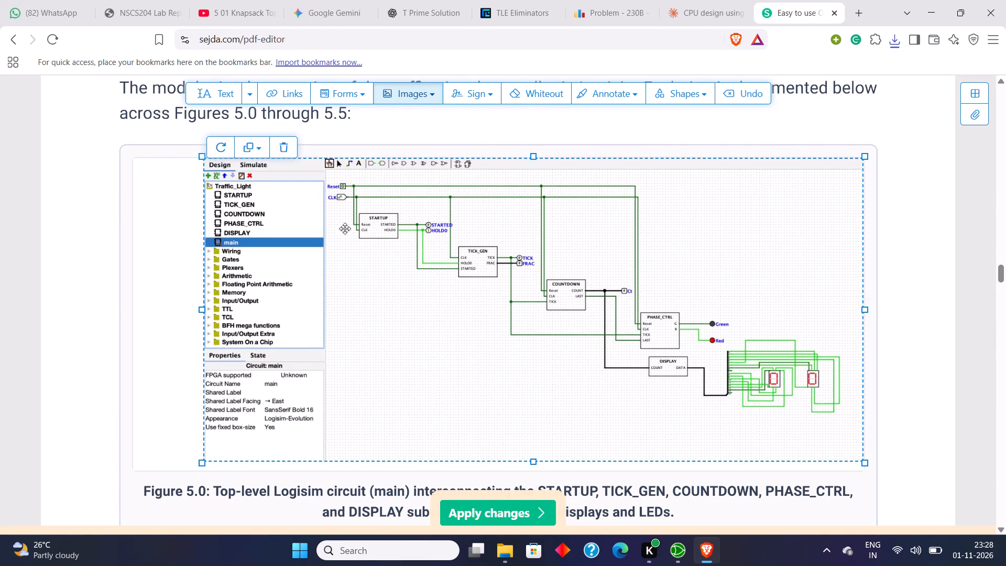
pyautogui.moveTo(205, 308); pyautogui.dragTo(157, 304)
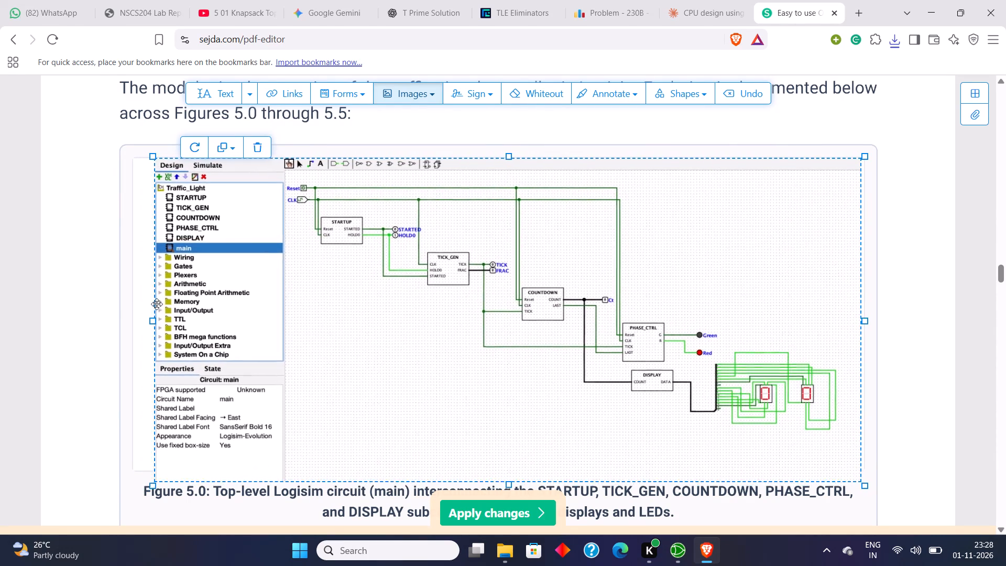
pyautogui.moveTo(157, 304); pyautogui.dragTo(188, 301)
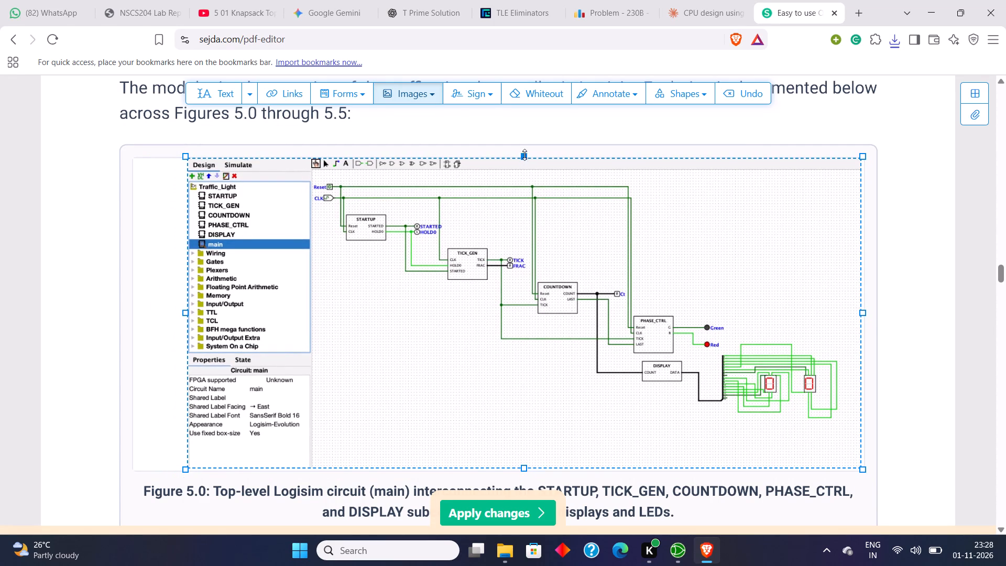
pyautogui.moveTo(524, 153); pyautogui.dragTo(525, 167)
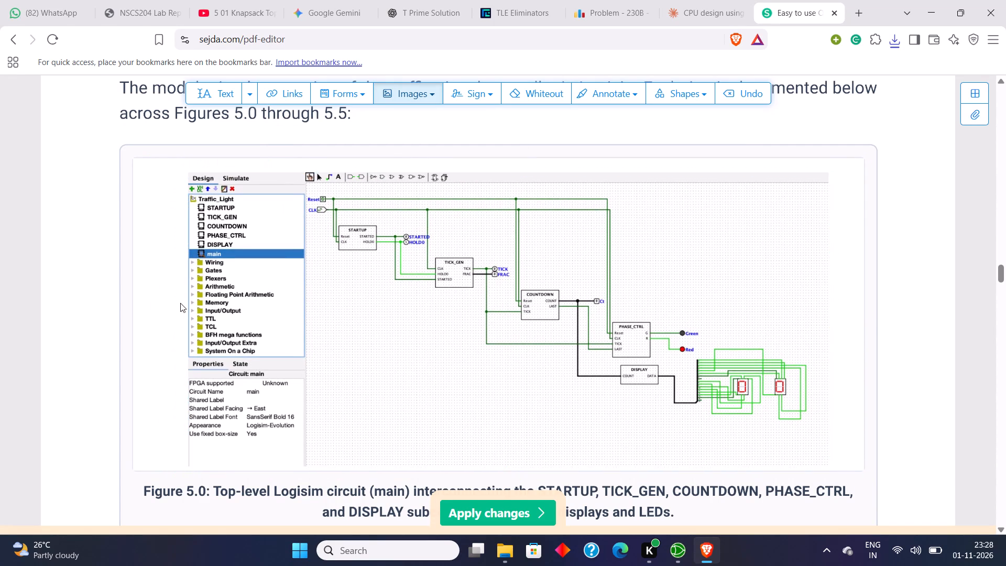
pyautogui.moveTo(188, 320); pyautogui.dragTo(161, 313)
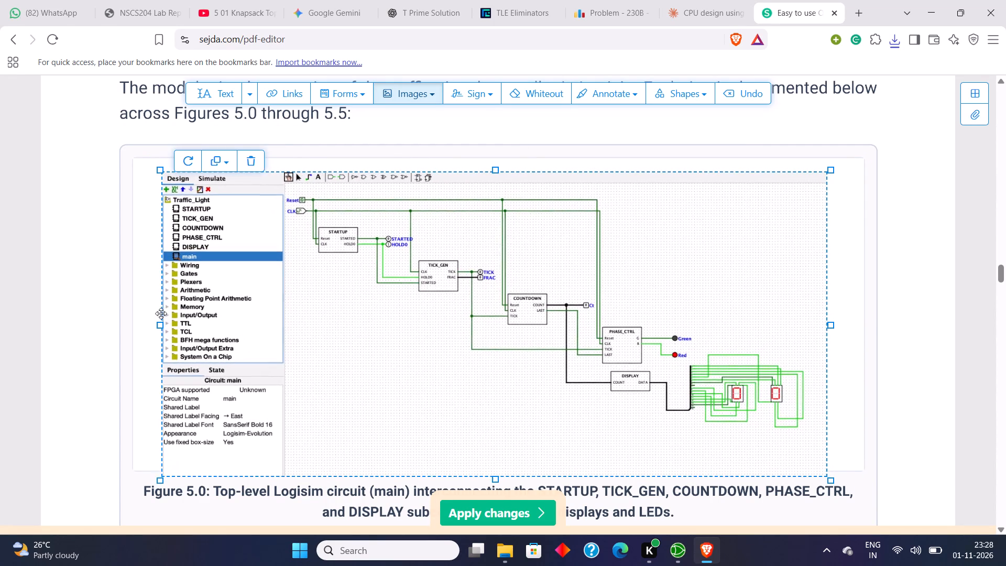
pyautogui.moveTo(161, 313); pyautogui.dragTo(154, 310)
pyautogui.moveTo(491, 170); pyautogui.dragTo(491, 164)
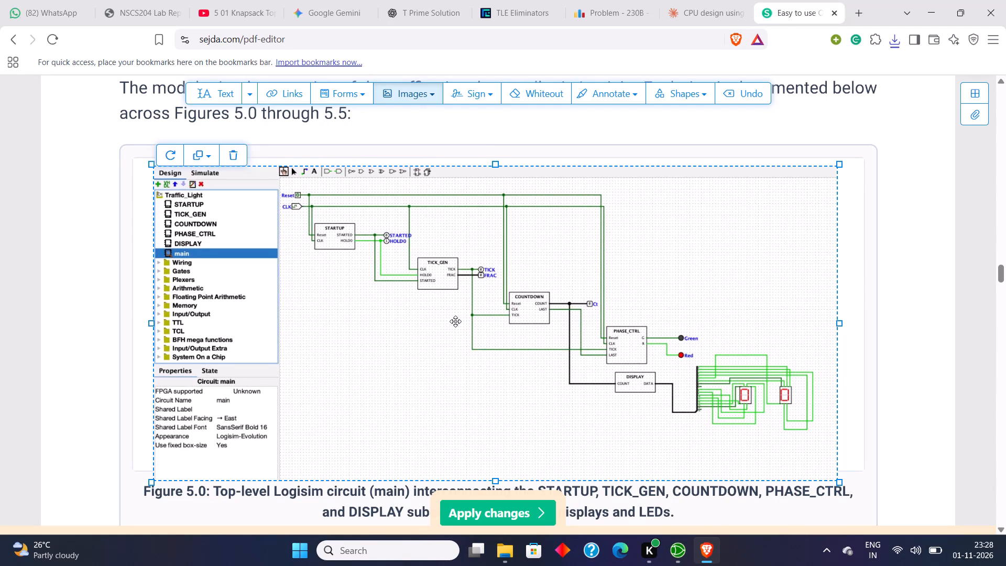
# Move the main circuit image to the frame's left edge and readjust its height and width to fit above the caption.
pyautogui.moveTo(455, 321); pyautogui.dragTo(435, 313)
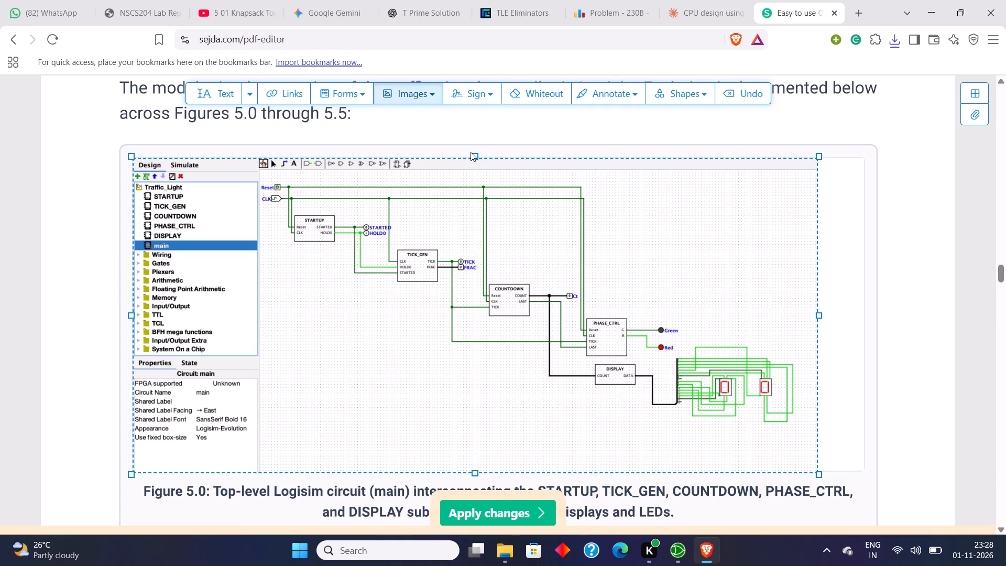
pyautogui.moveTo(475, 156); pyautogui.dragTo(474, 178)
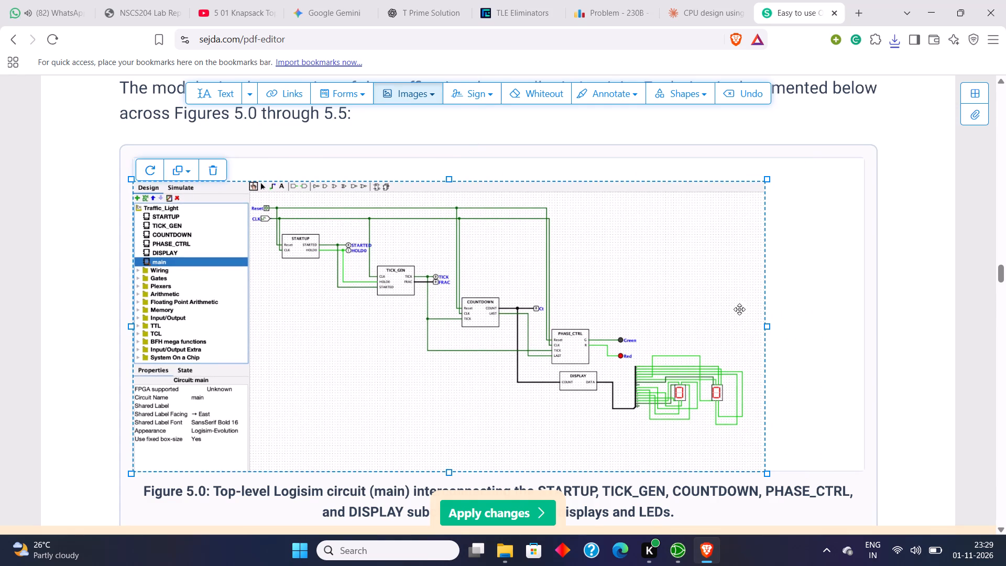
pyautogui.moveTo(764, 323); pyautogui.dragTo(814, 323)
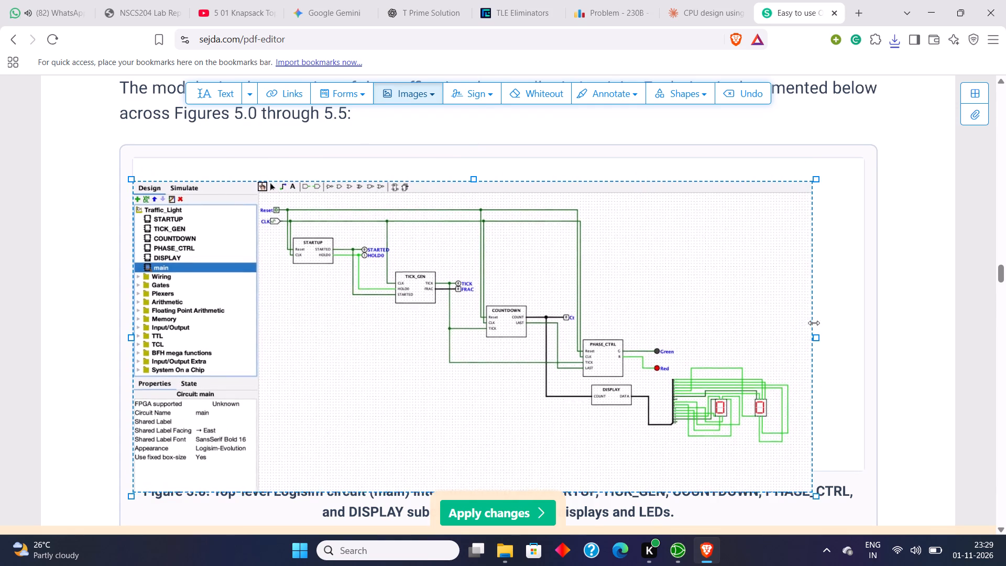
pyautogui.moveTo(814, 323); pyautogui.dragTo(831, 320)
pyautogui.moveTo(751, 295); pyautogui.dragTo(758, 281)
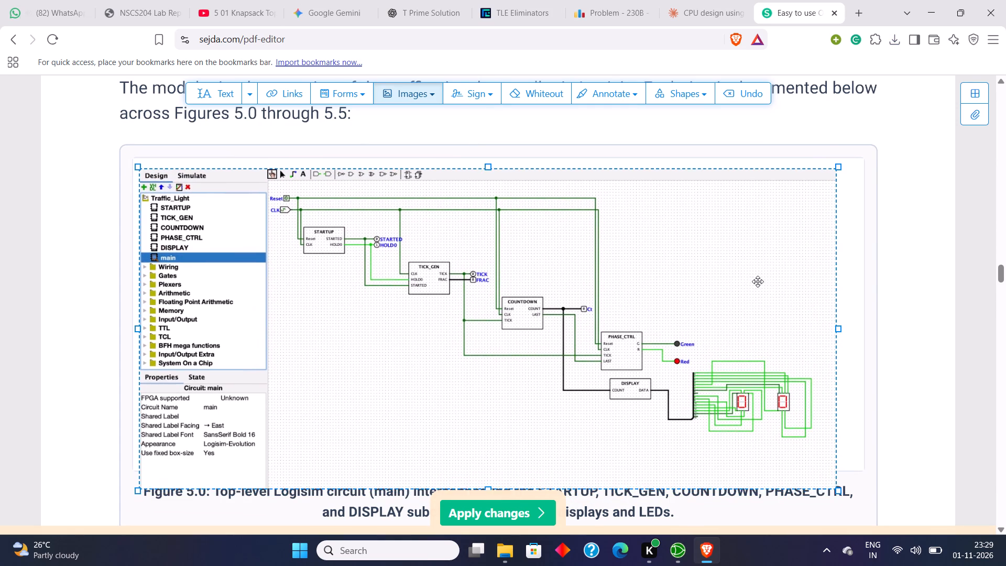
pyautogui.moveTo(758, 281); pyautogui.dragTo(752, 269)
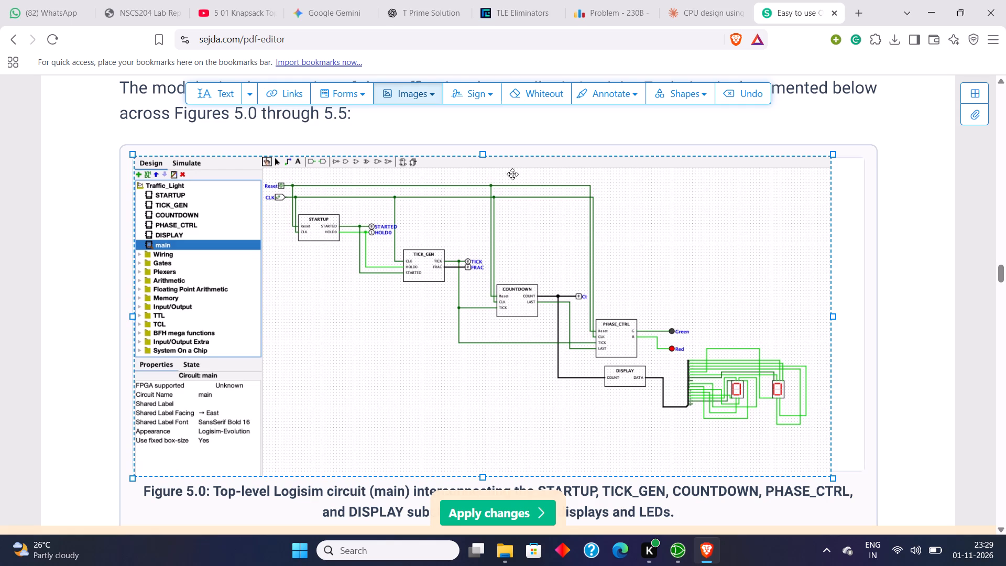
pyautogui.moveTo(484, 153); pyautogui.dragTo(480, 171)
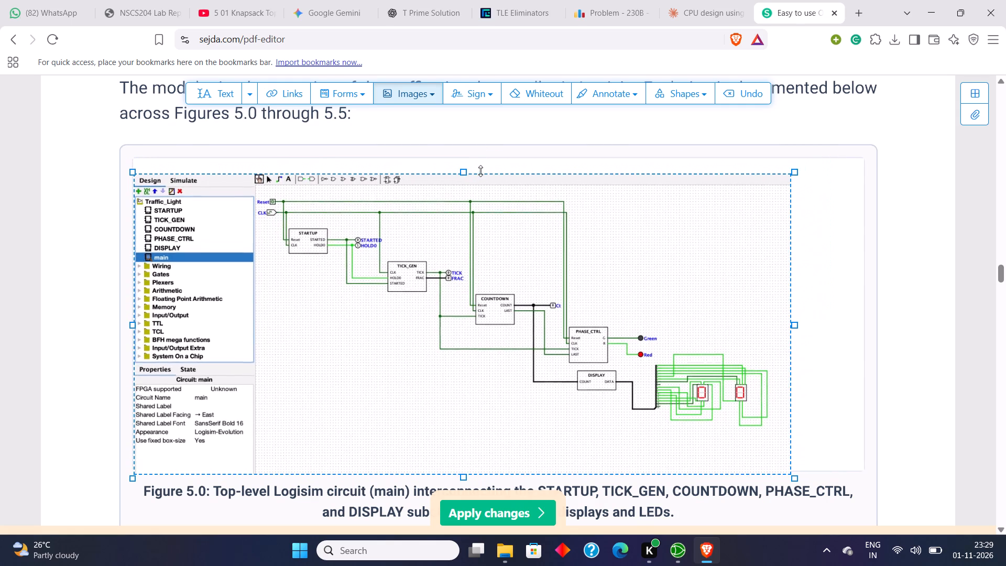
pyautogui.moveTo(480, 171); pyautogui.dragTo(480, 171)
pyautogui.moveTo(791, 324); pyautogui.dragTo(839, 321)
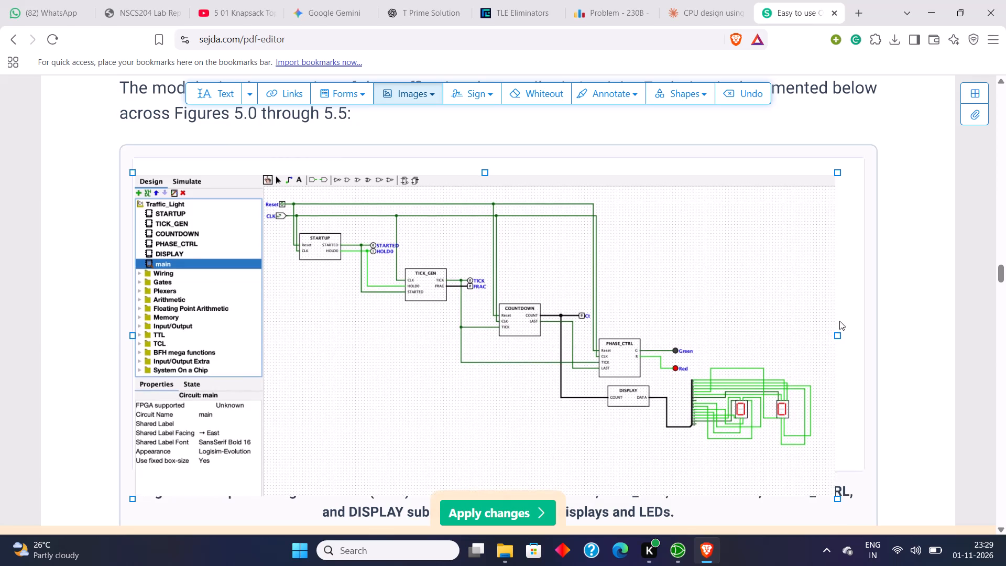
pyautogui.moveTo(578, 211); pyautogui.dragTo(603, 198)
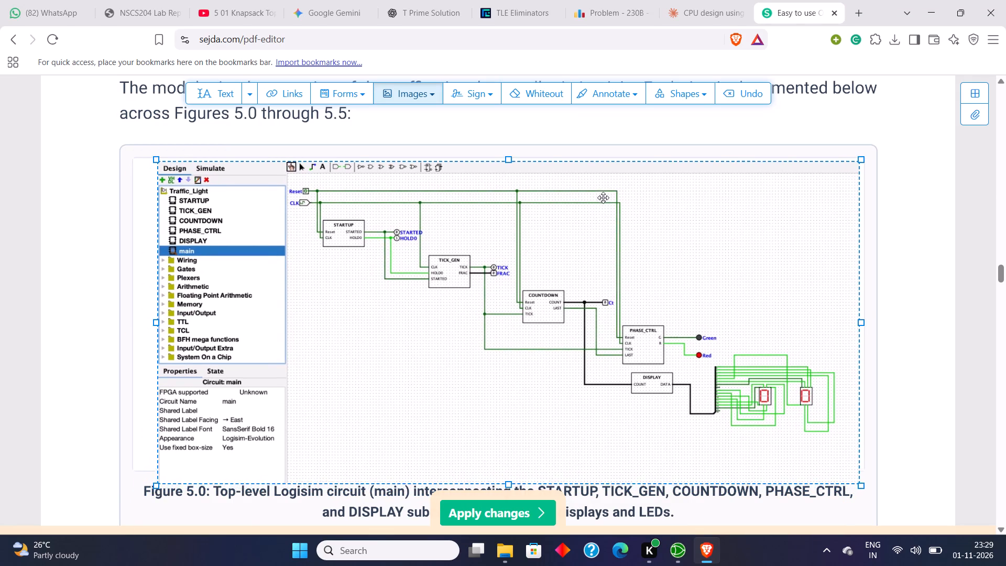
pyautogui.moveTo(603, 198); pyautogui.dragTo(581, 187)
# Reduce the main circuit image's height, widen it toward the frame's right edge, and shift it up clear of the Figure 5.0 caption.
pyautogui.moveTo(485, 148); pyautogui.dragTo(469, 187)
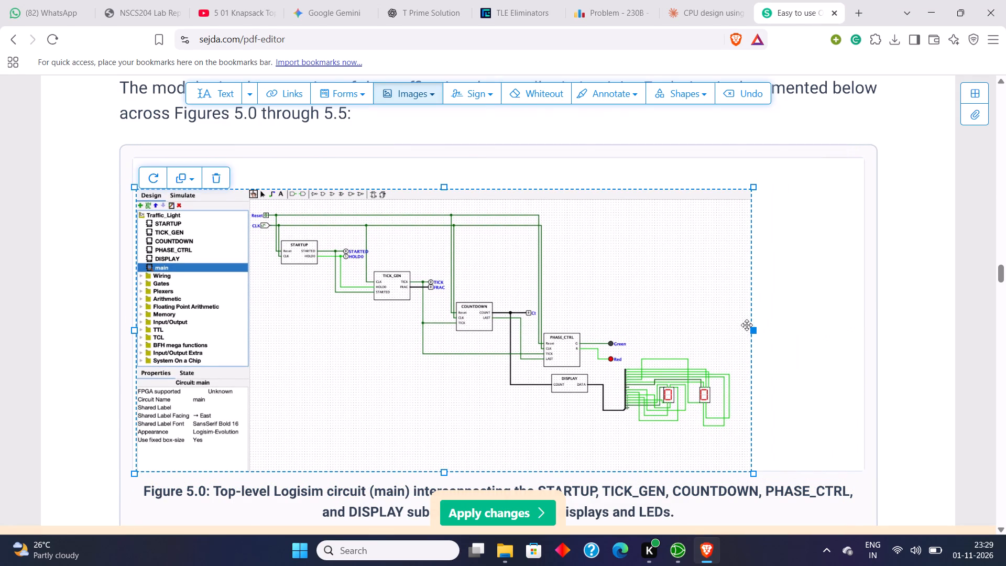
pyautogui.moveTo(753, 329); pyautogui.dragTo(834, 328)
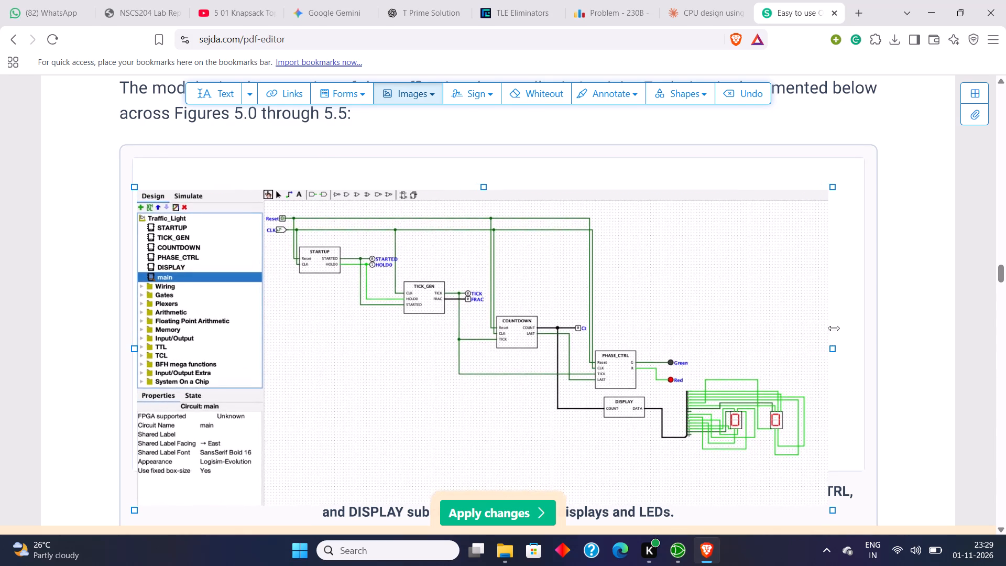
pyautogui.moveTo(834, 328); pyautogui.dragTo(833, 328)
pyautogui.moveTo(757, 324); pyautogui.dragTo(768, 292)
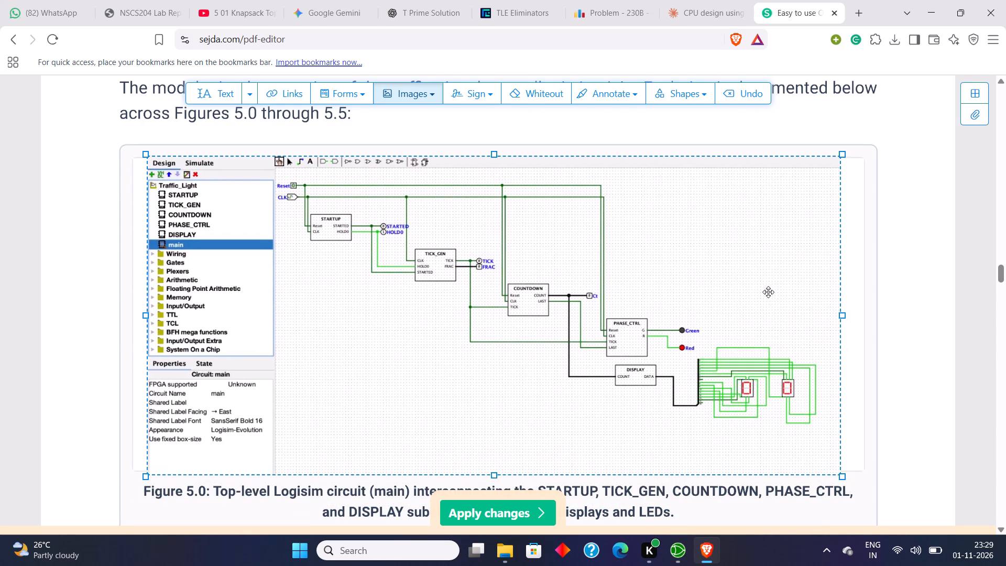
pyautogui.moveTo(843, 318); pyautogui.dragTo(867, 318)
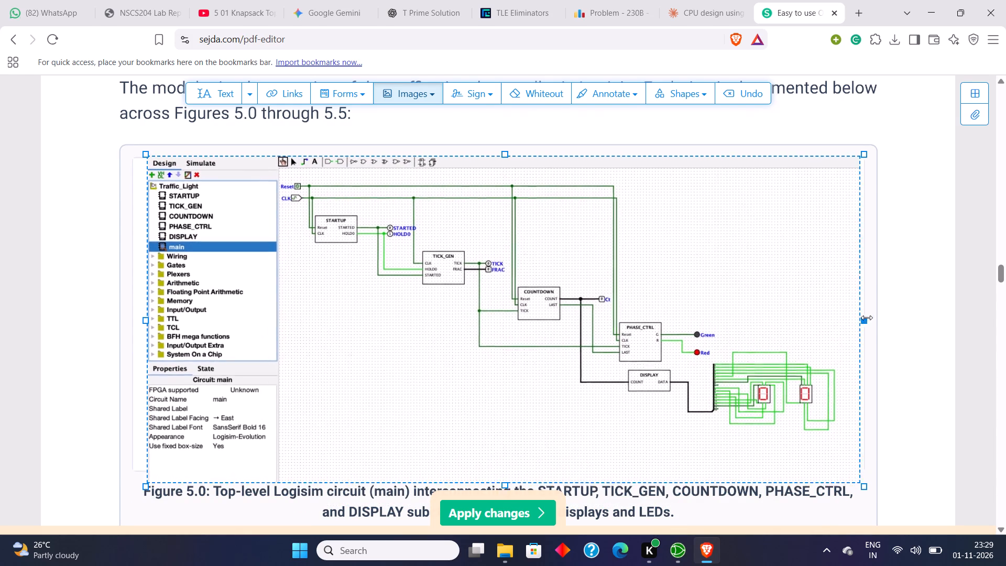
pyautogui.moveTo(867, 318); pyautogui.dragTo(871, 317)
pyautogui.moveTo(796, 302); pyautogui.dragTo(782, 296)
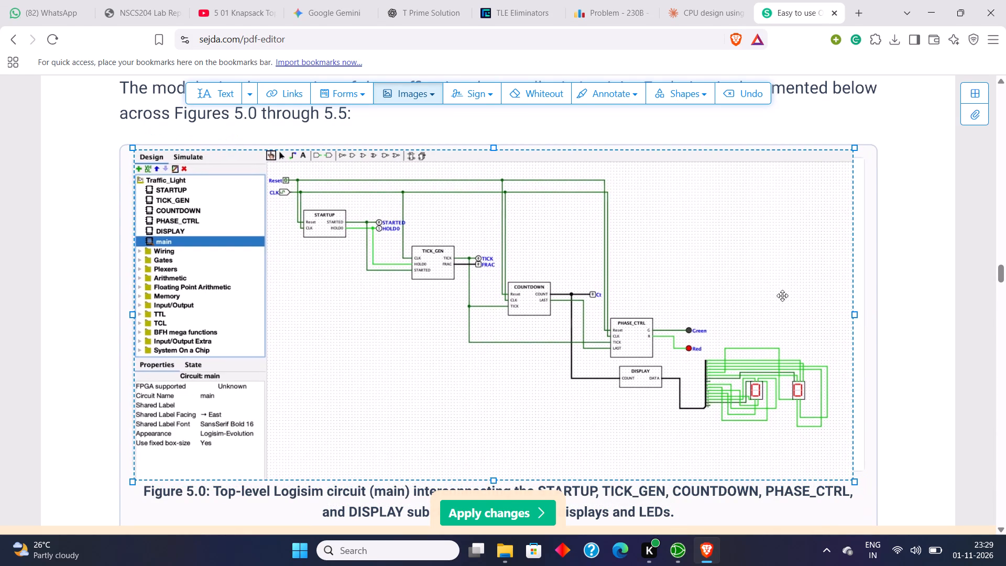
pyautogui.moveTo(782, 296); pyautogui.dragTo(780, 295)
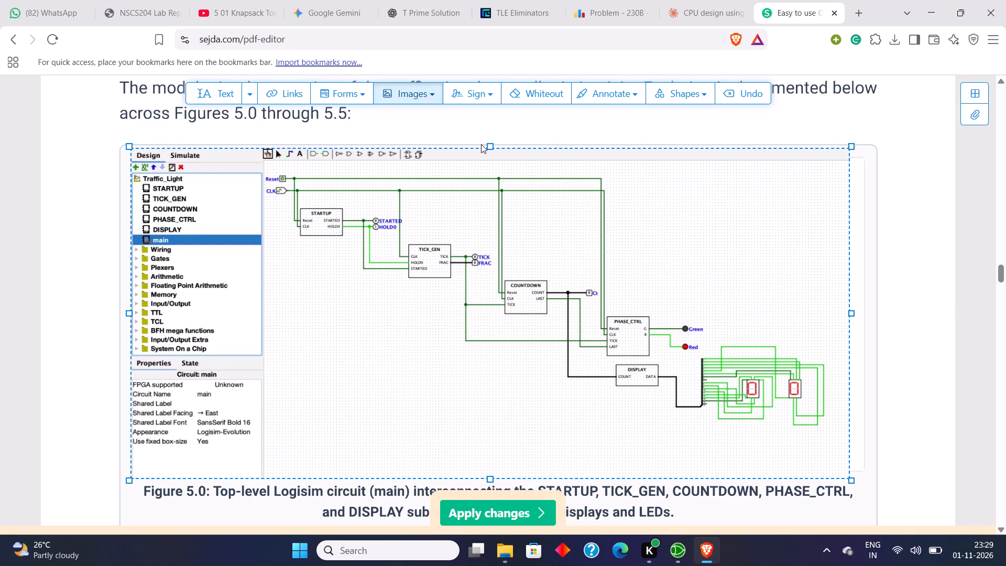
# Rescale the main circuit image to the full width of the Figure 5.0 frame and align it between the side edges.
pyautogui.moveTo(490, 146); pyautogui.dragTo(486, 173)
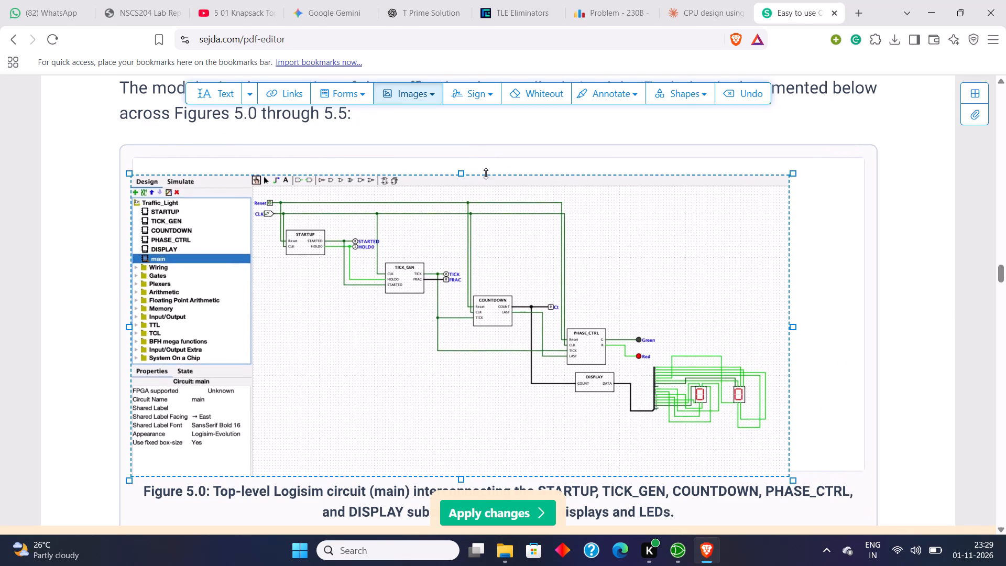
pyautogui.moveTo(486, 173); pyautogui.dragTo(451, 184)
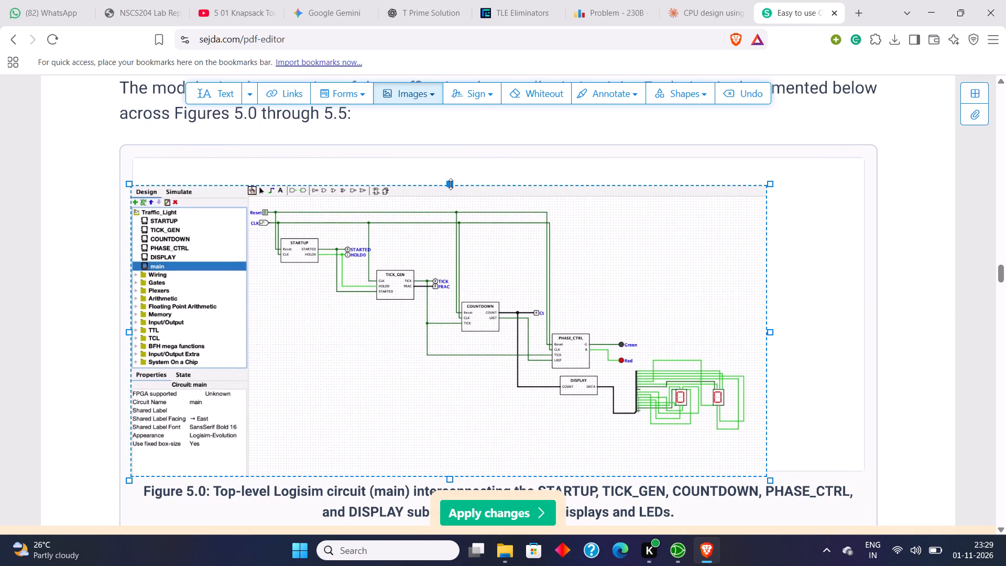
pyautogui.moveTo(451, 184); pyautogui.dragTo(450, 199)
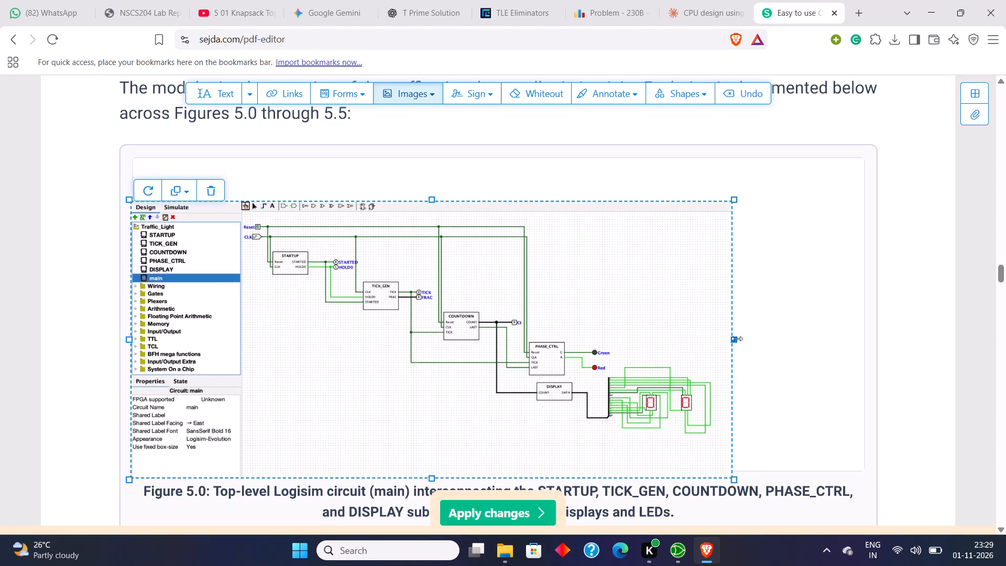
pyautogui.moveTo(732, 340); pyautogui.dragTo(812, 345)
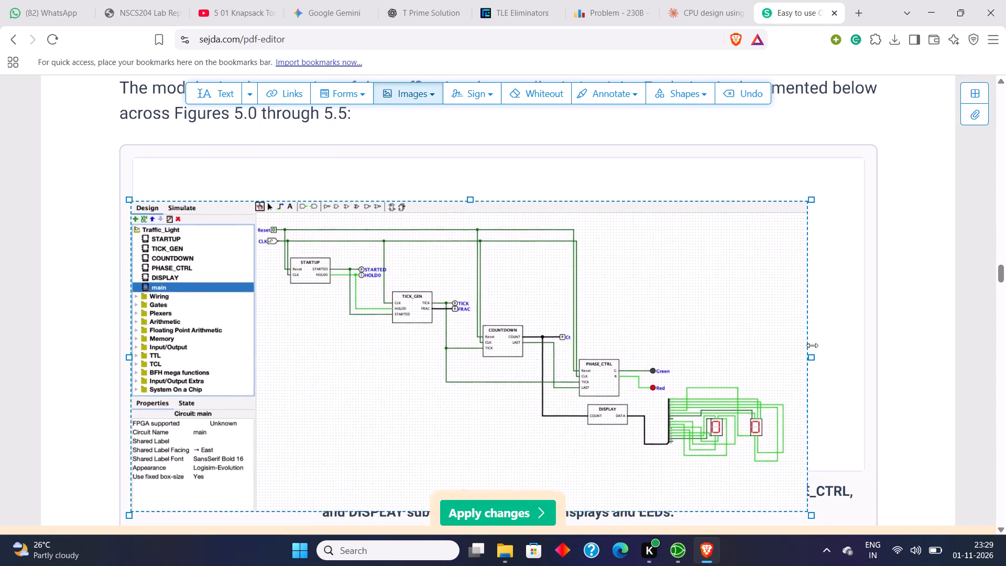
pyautogui.moveTo(812, 345); pyautogui.dragTo(868, 332)
pyautogui.moveTo(776, 326); pyautogui.dragTo(790, 289)
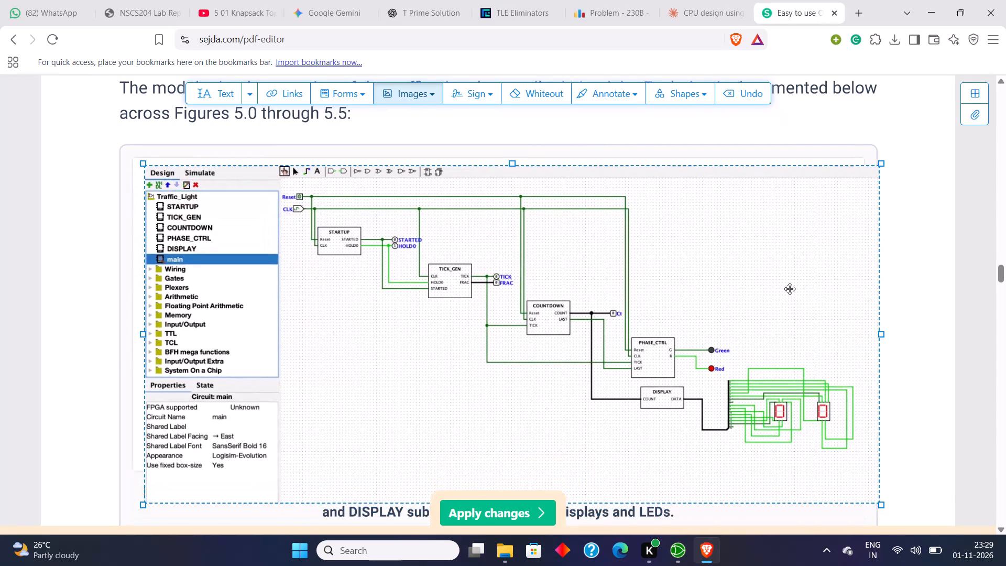
pyautogui.moveTo(790, 289); pyautogui.dragTo(778, 268)
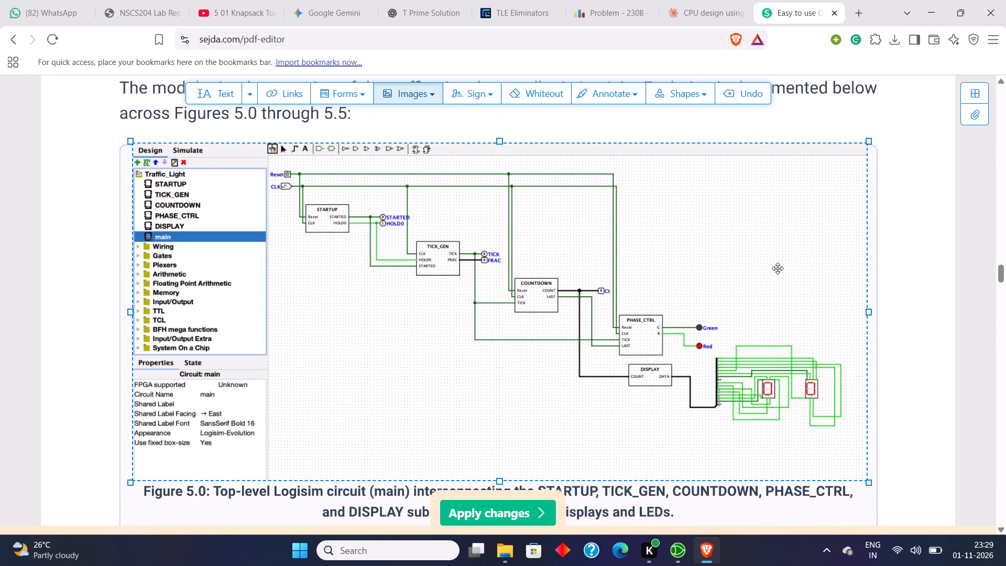
pyautogui.moveTo(778, 268); pyautogui.dragTo(780, 270)
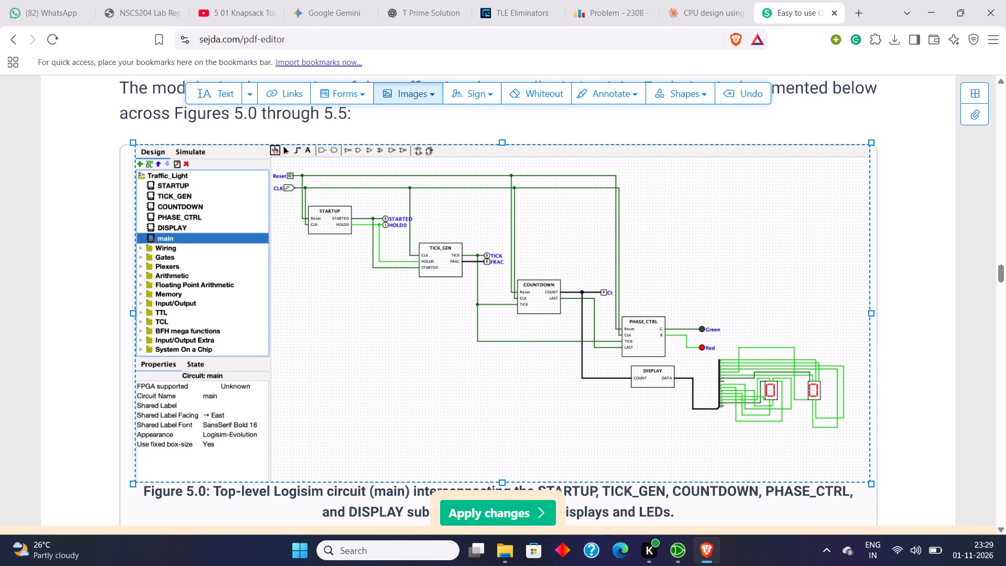
# Shrink the main circuit image above the Figure 5.0 caption, then widen it toward both side edges of the frame.
pyautogui.moveTo(504, 482); pyautogui.dragTo(504, 475)
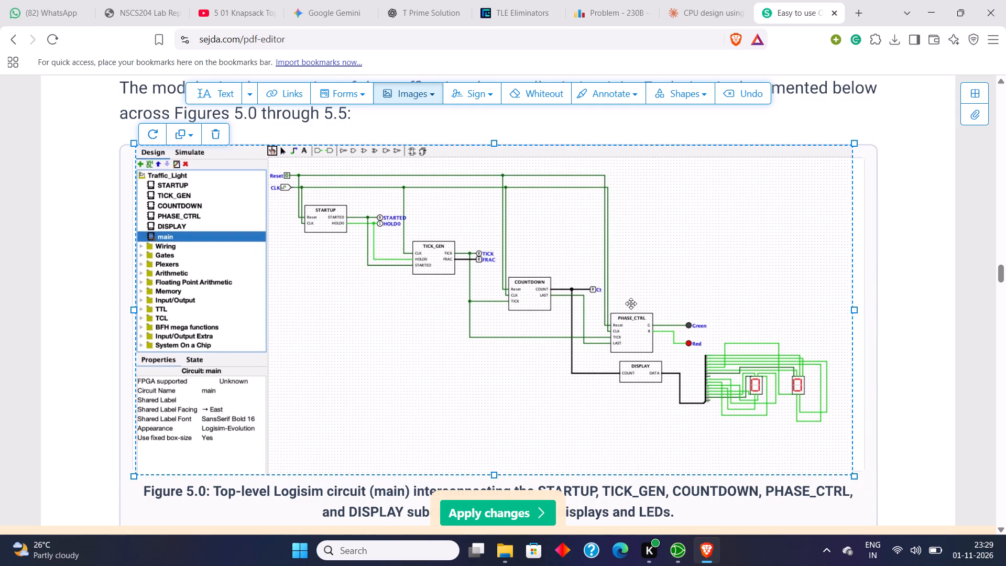
pyautogui.click(652, 284)
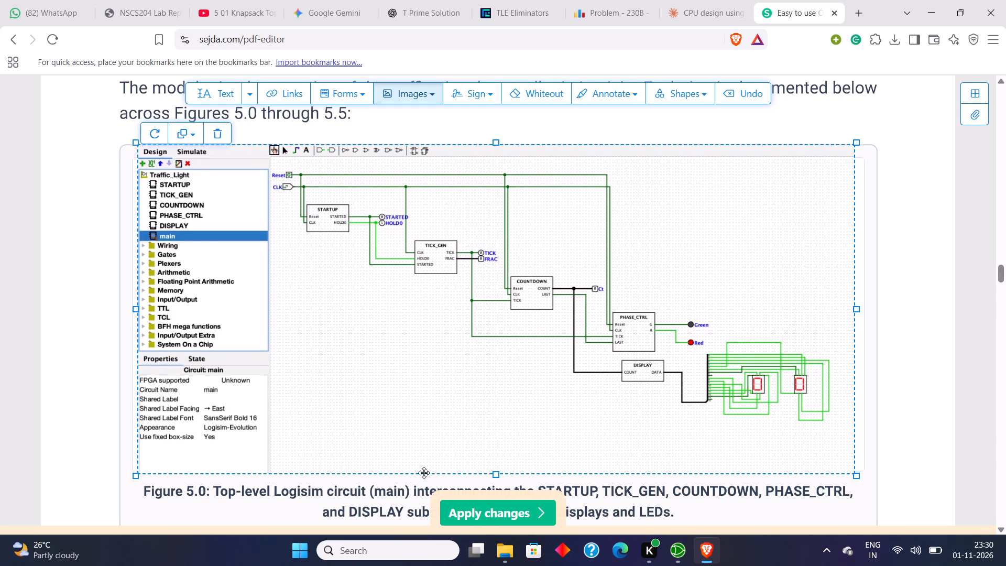
pyautogui.moveTo(135, 473); pyautogui.dragTo(139, 470)
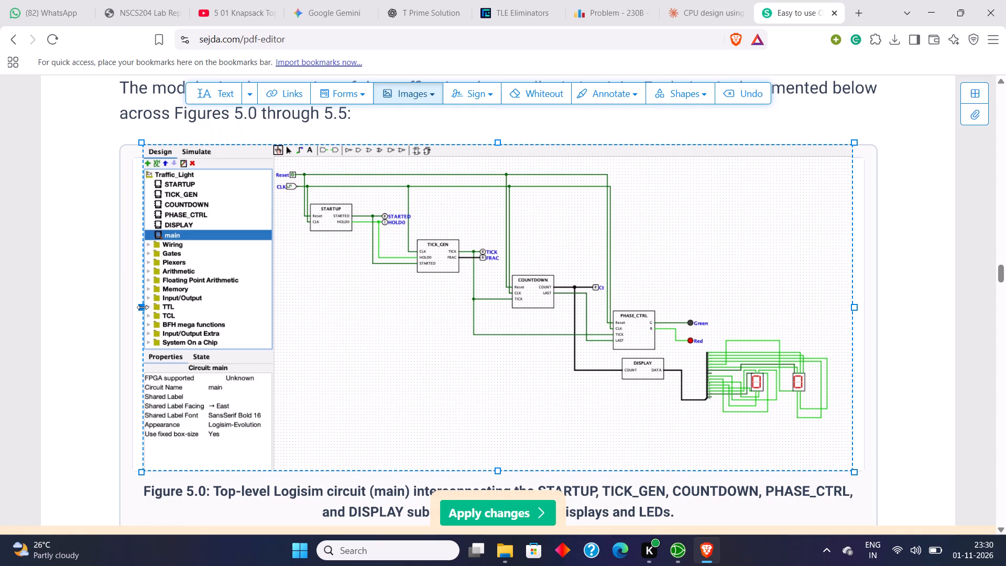
pyautogui.moveTo(143, 307); pyautogui.dragTo(133, 307)
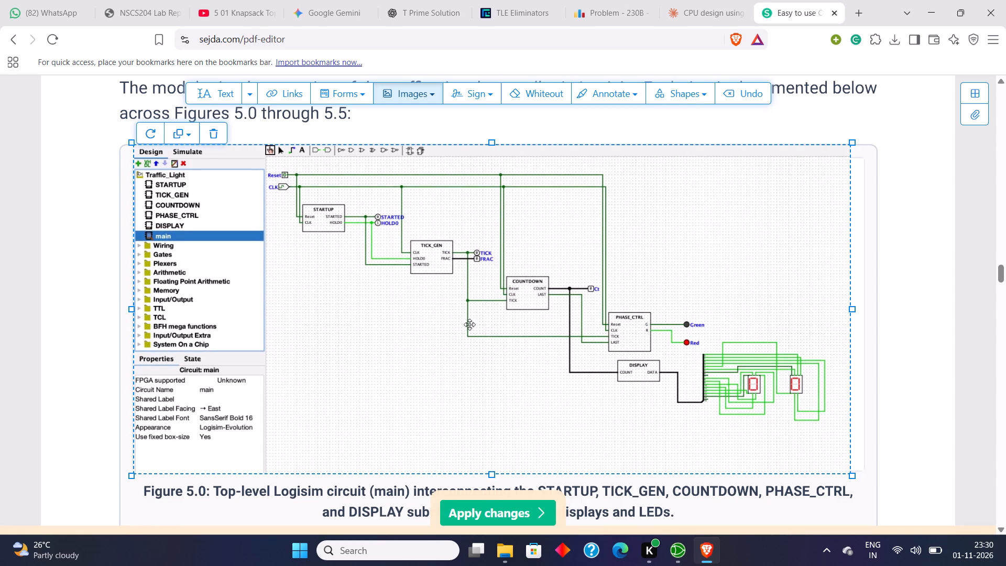
pyautogui.moveTo(854, 311); pyautogui.dragTo(858, 312)
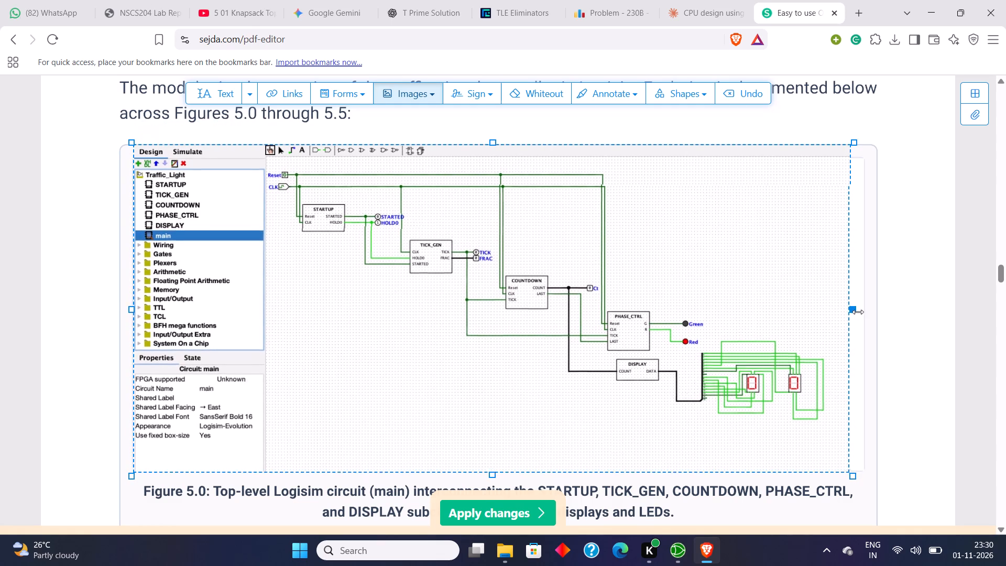
pyautogui.moveTo(858, 312); pyautogui.dragTo(870, 312)
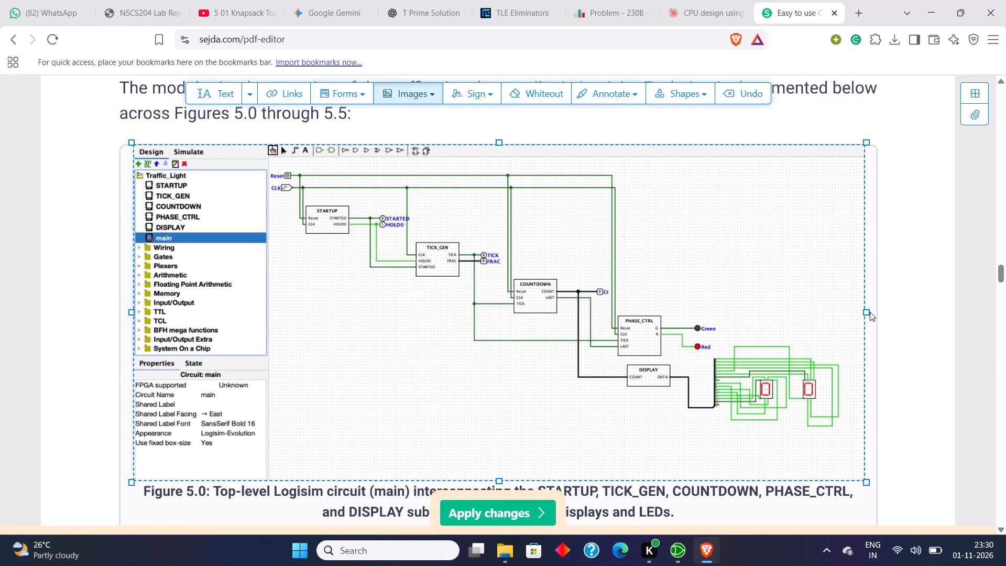
# Fine-tune the main circuit image's size and position to span the Figure 5.0 frame's width, just above the caption, and deselect it.
pyautogui.click(500, 481)
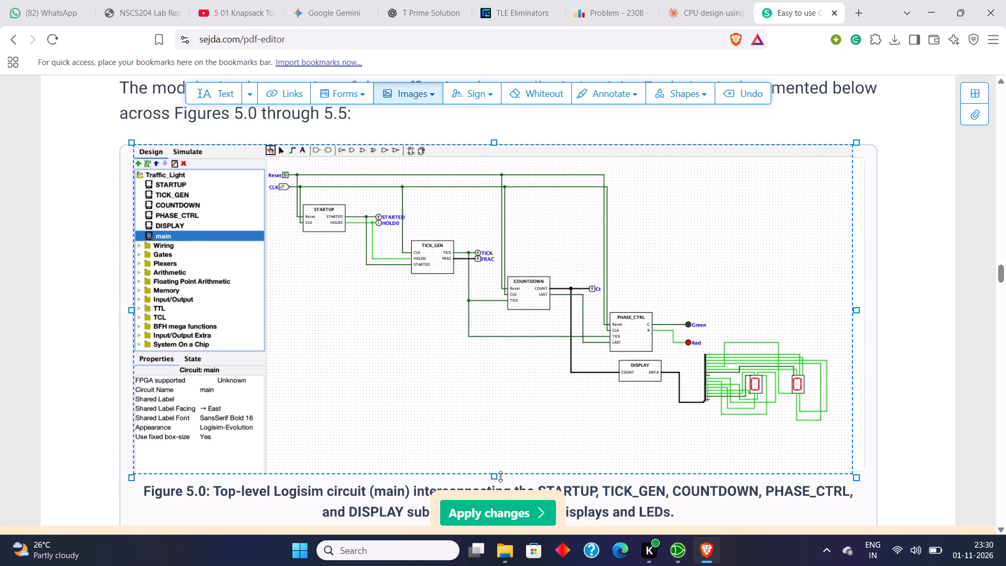
pyautogui.click(853, 145)
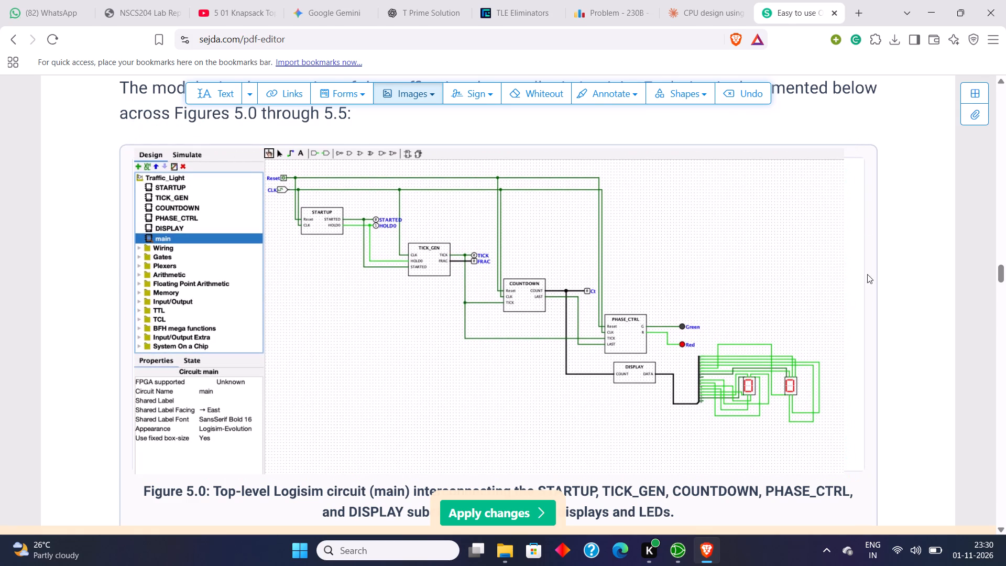
pyautogui.click(844, 303)
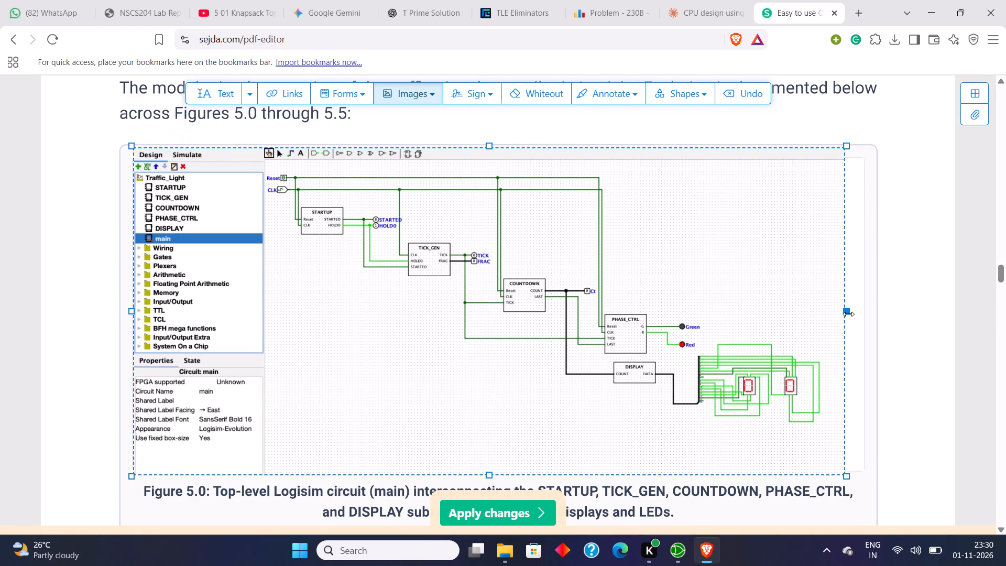
pyautogui.moveTo(849, 313); pyautogui.dragTo(867, 310)
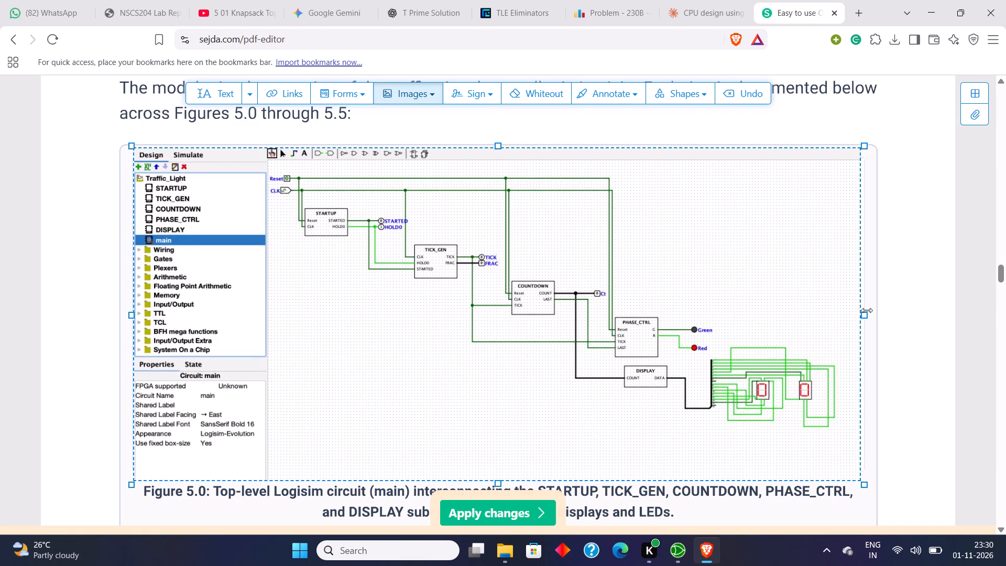
pyautogui.moveTo(867, 310); pyautogui.dragTo(870, 305)
pyautogui.click(834, 313)
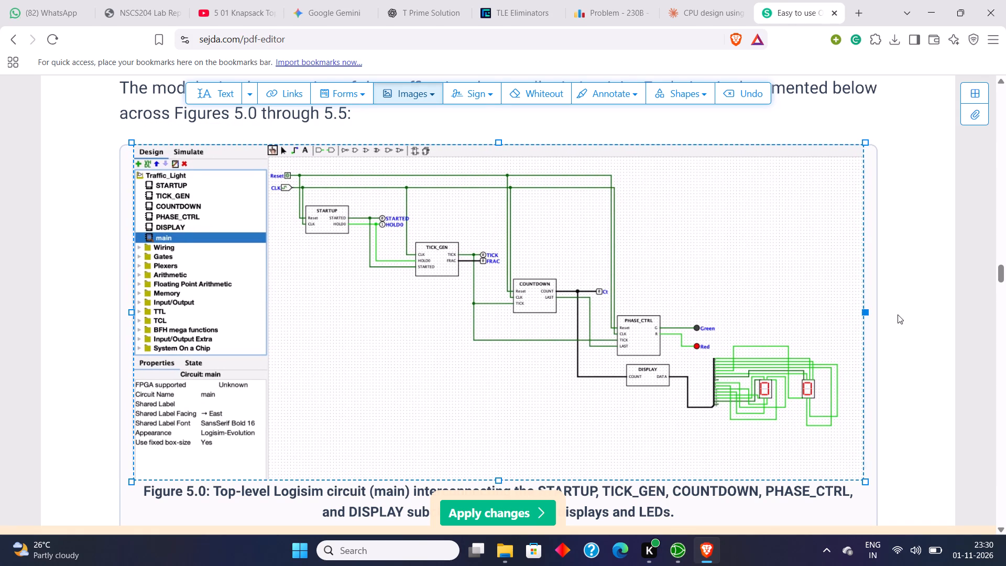
pyautogui.click(913, 319)
# Look through the report's subcircuit figures and remaining pages, then return to the first page.
pyautogui.scroll(-2, 896, 380)
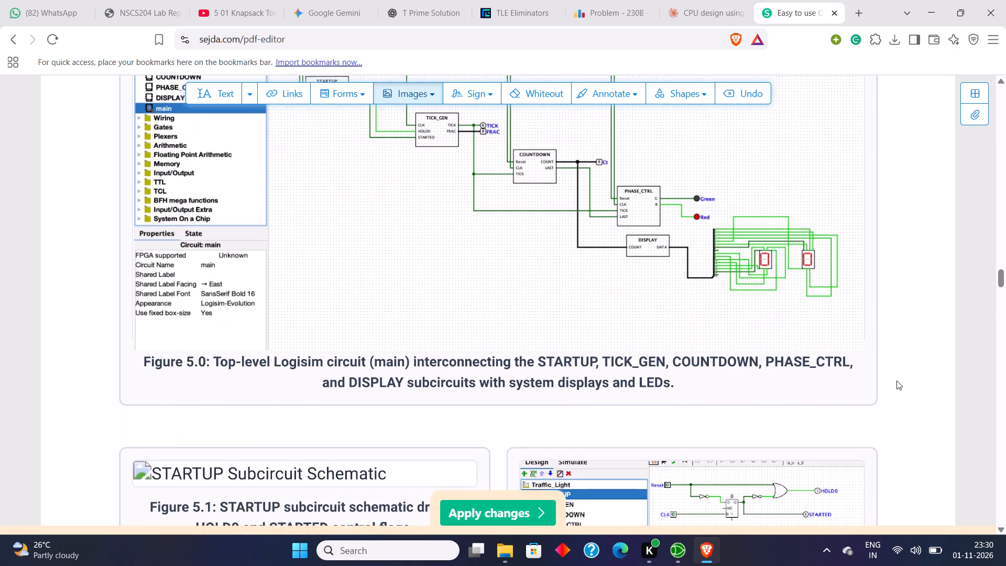
pyautogui.scroll(-2, 896, 380)
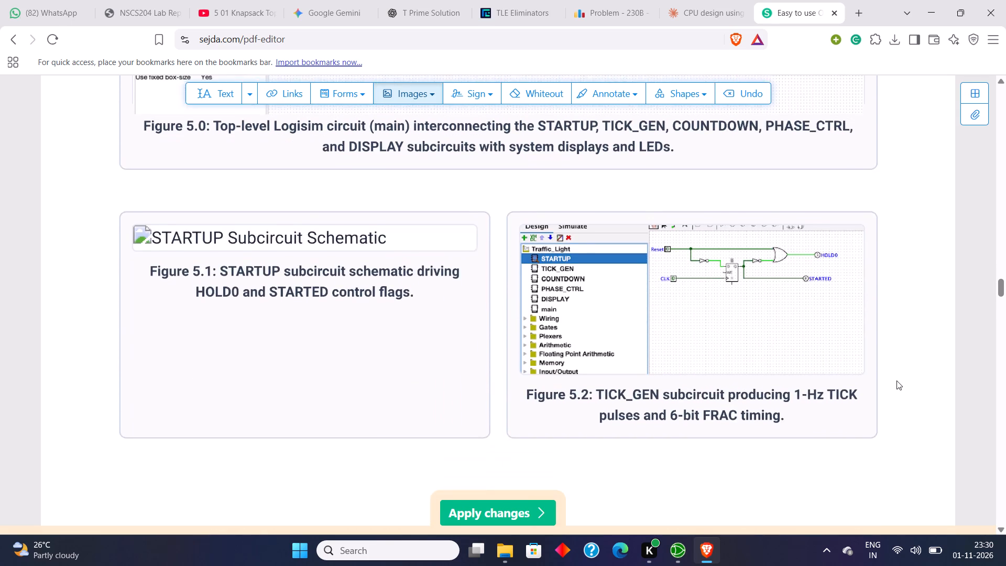
pyautogui.scroll(-7, 896, 380)
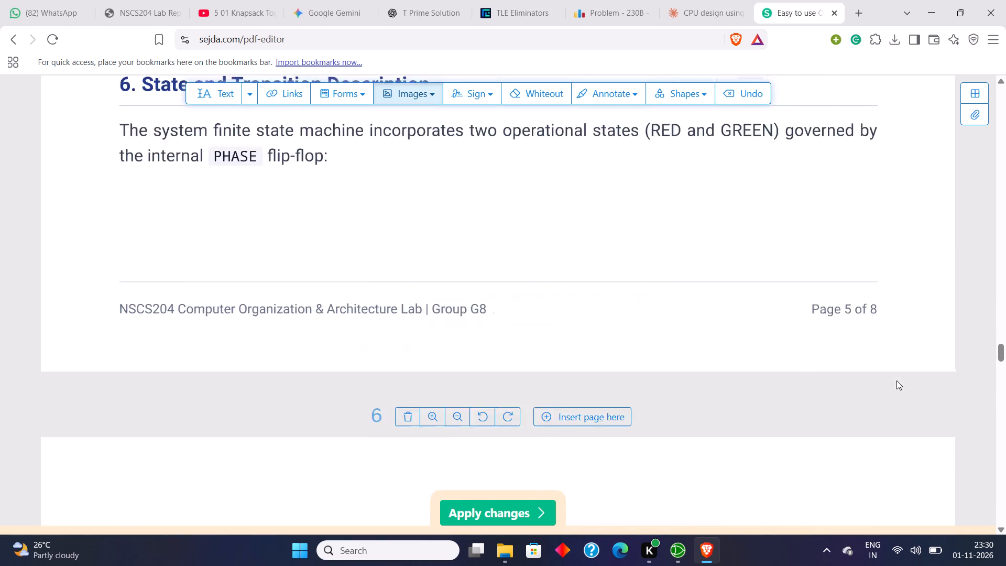
pyautogui.scroll(-5, 896, 380)
pyautogui.scroll(2, 896, 380)
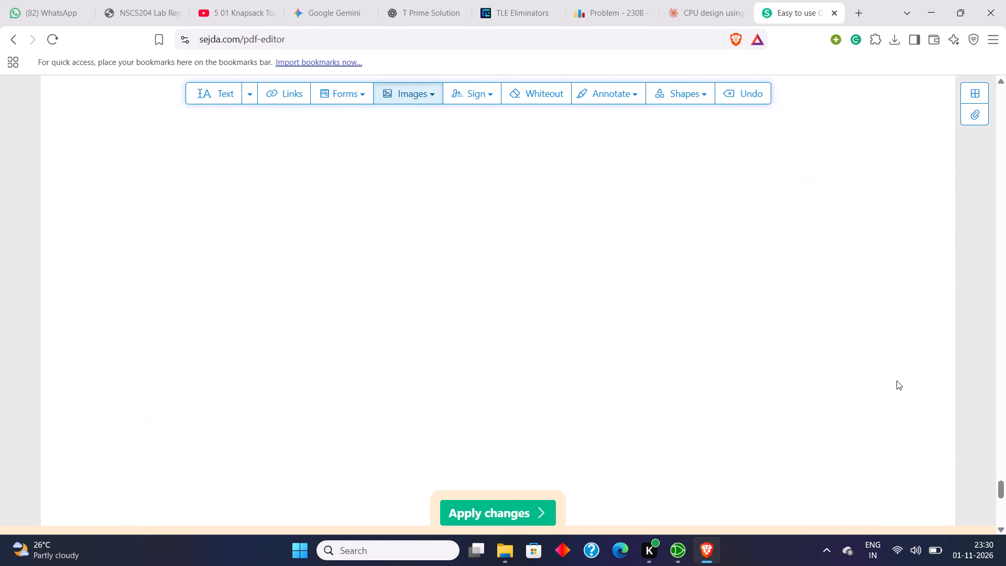
pyautogui.scroll(7, 896, 380)
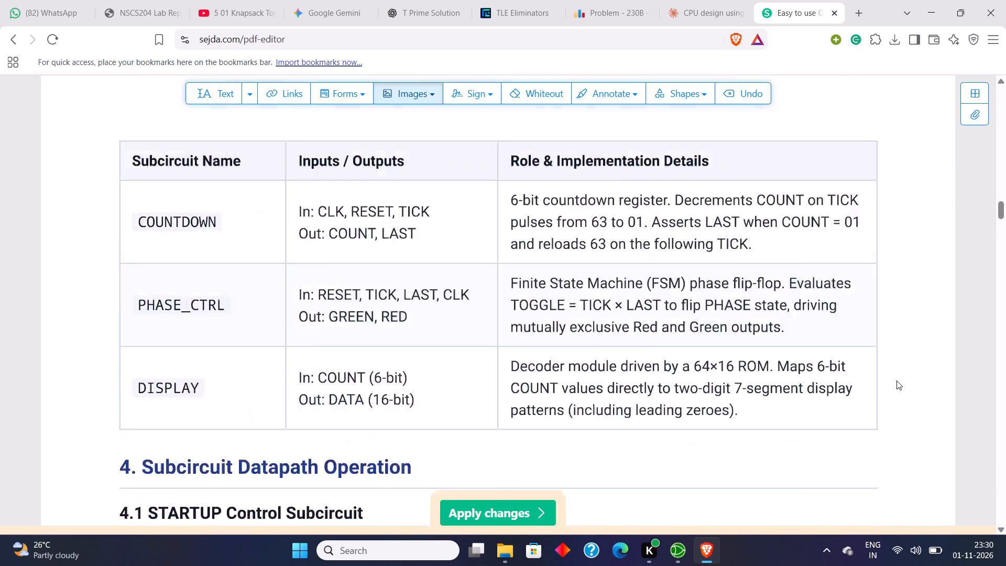
pyautogui.scroll(6, 896, 380)
# Delete the two stray "Type your text" placeholders over the subtitle and group member details on page 1.
pyautogui.scroll(-3, 779, 441)
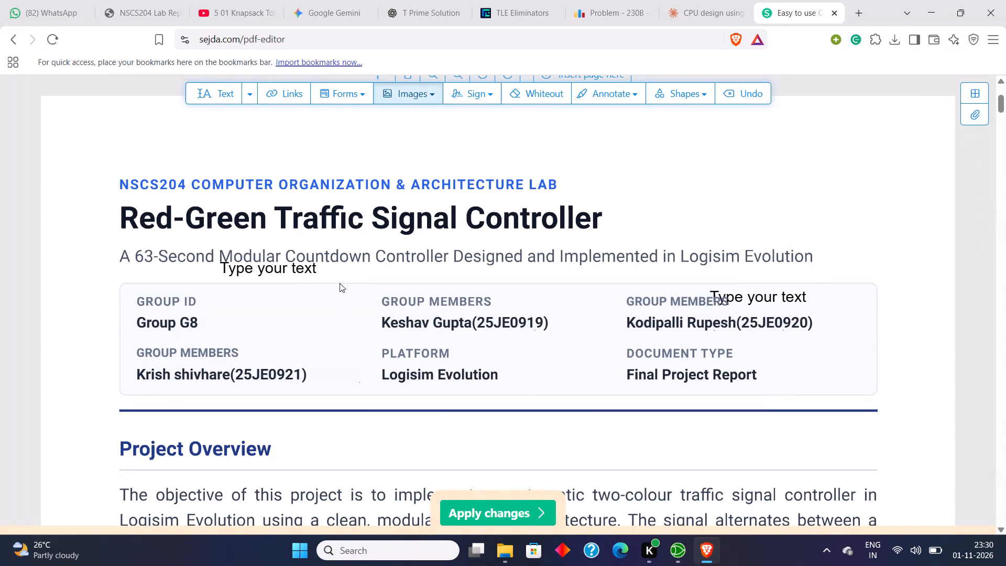
pyautogui.click(298, 268)
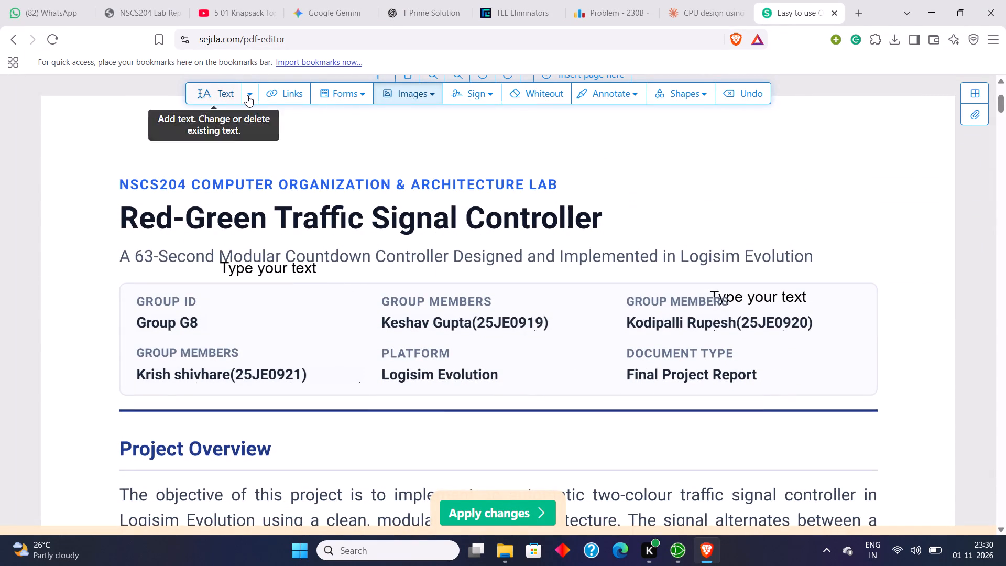
pyautogui.click(248, 95)
pyautogui.click(230, 93)
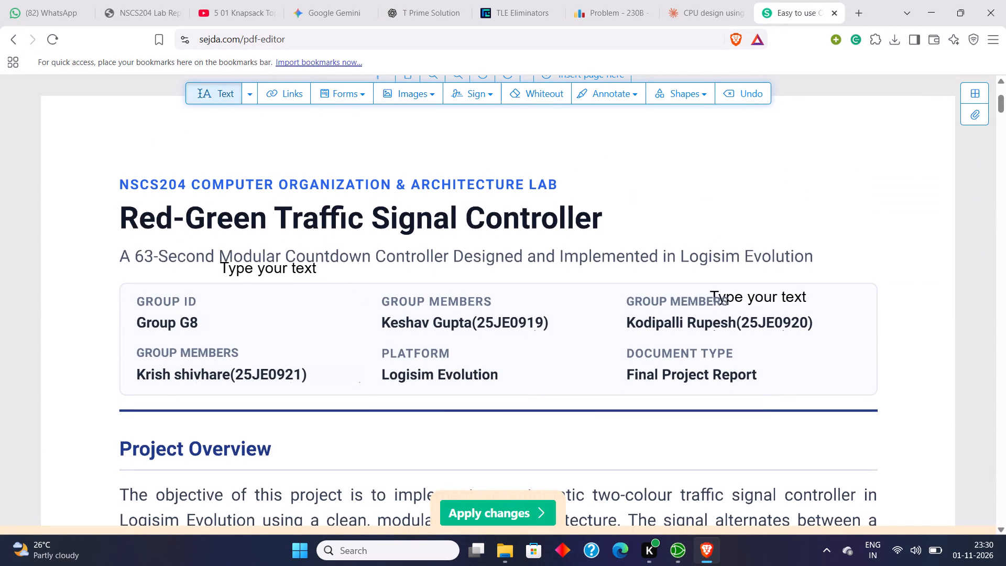
pyautogui.click(263, 270)
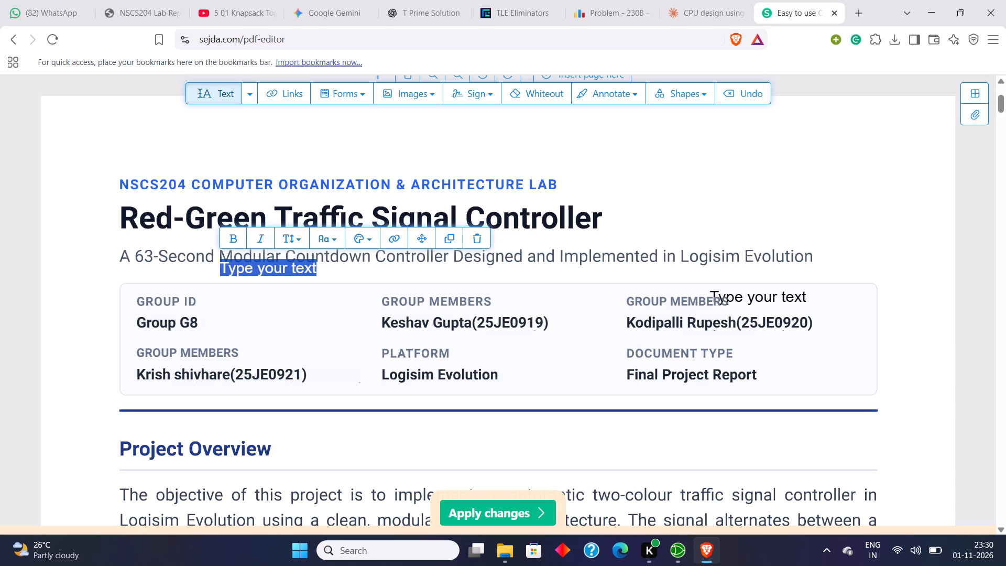
pyautogui.press('Delete')
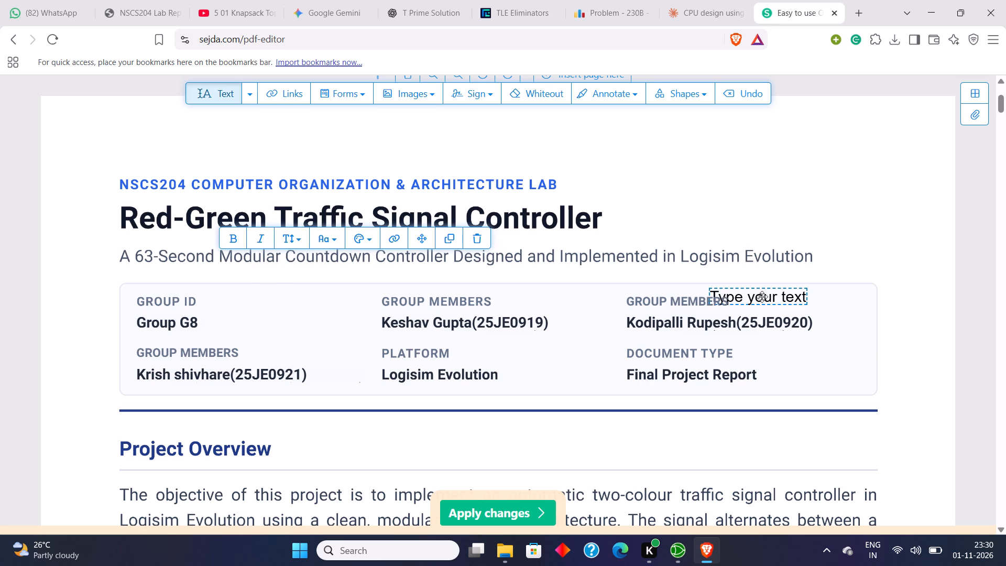
pyautogui.click(762, 297)
pyautogui.press('Delete')
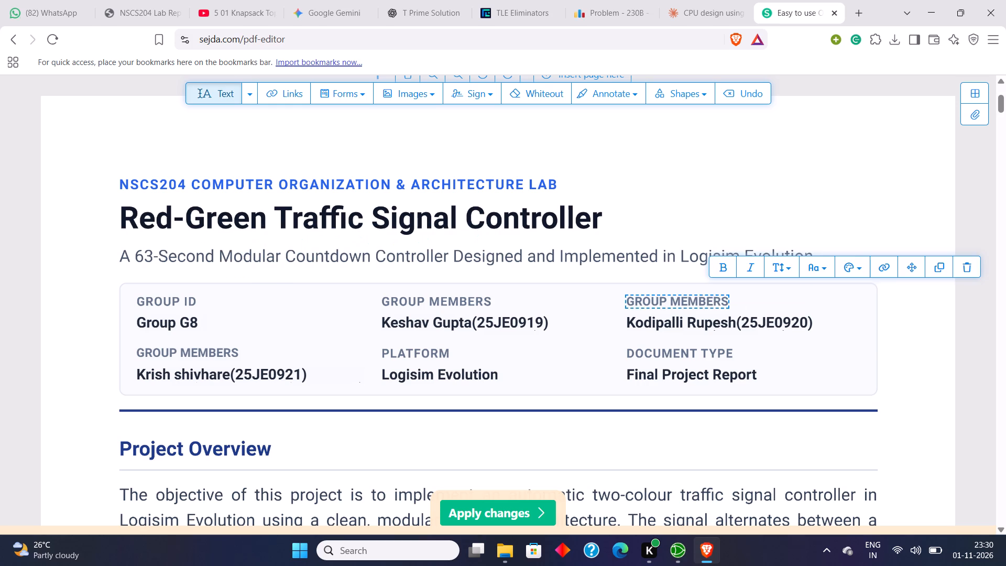
# Delete the two stray "Type your text" placeholders between the Figure 5.3 and Figure 5.4 images on page 5.
pyautogui.scroll(-8, 581, 305)
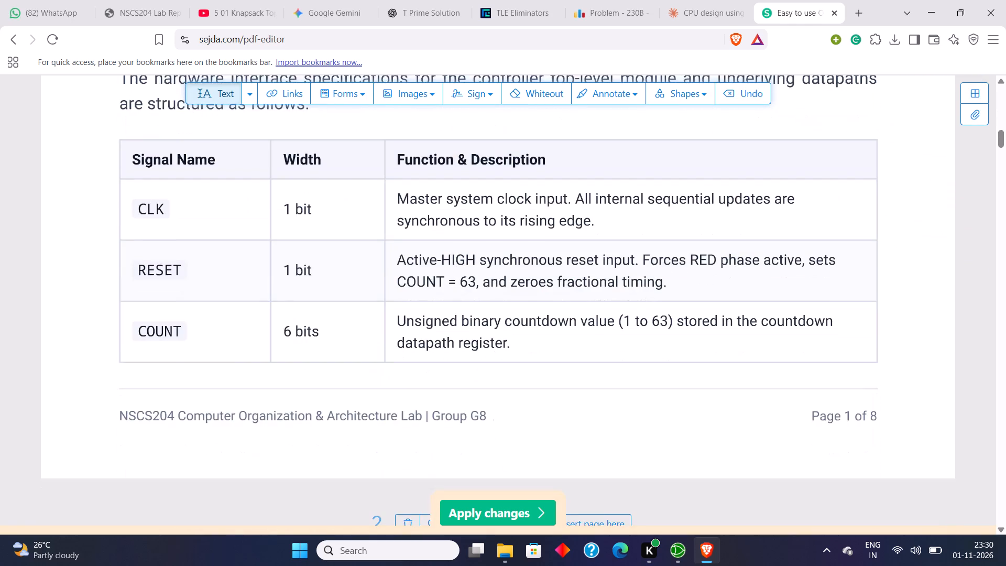
pyautogui.scroll(-9, 581, 305)
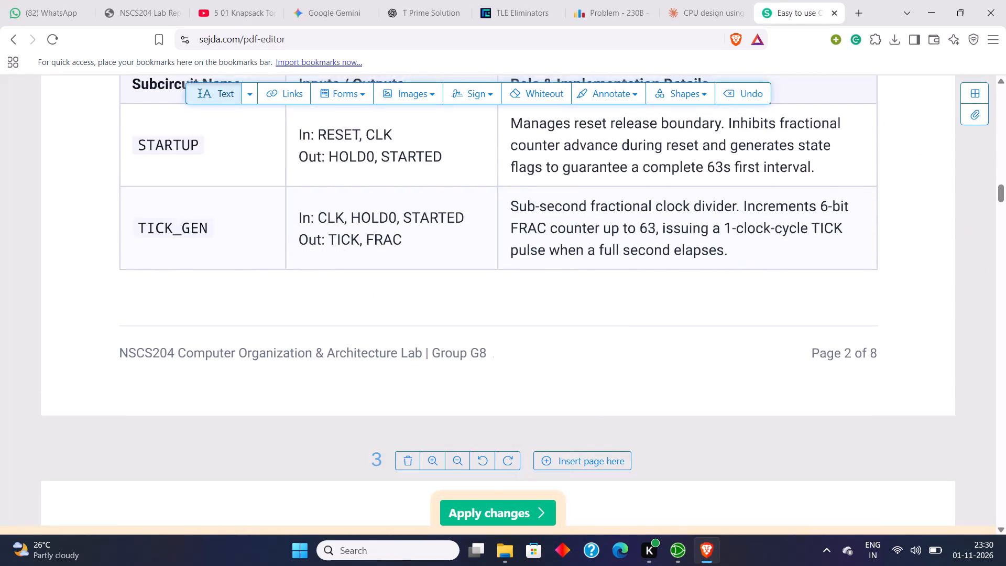
pyautogui.scroll(-6, 581, 305)
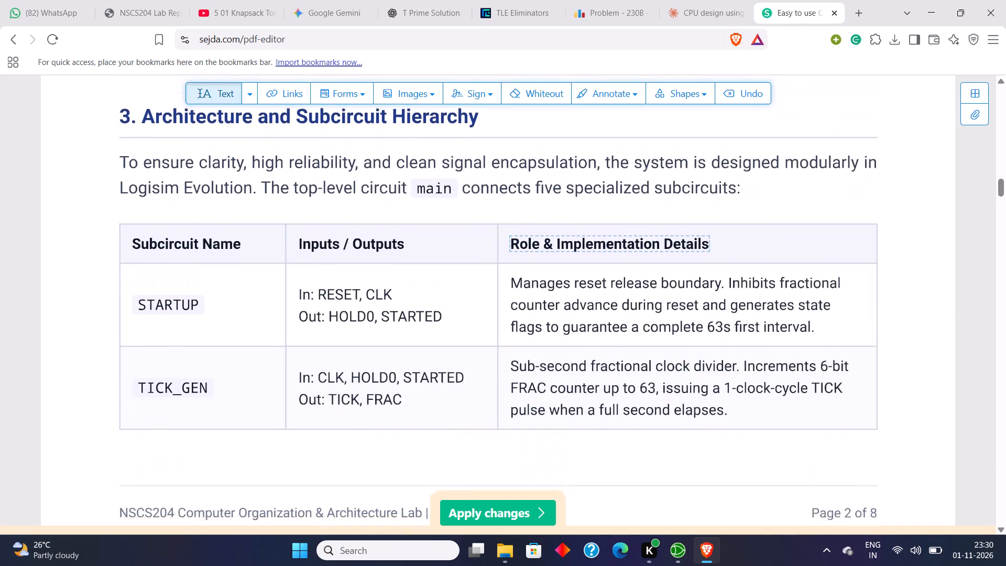
pyautogui.scroll(-6, 581, 305)
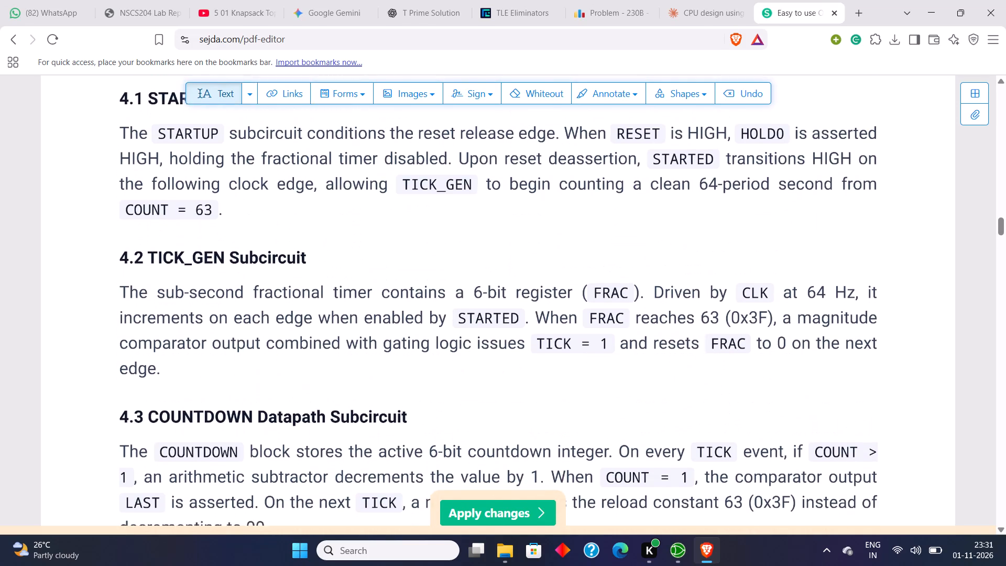
pyautogui.scroll(-6, 581, 305)
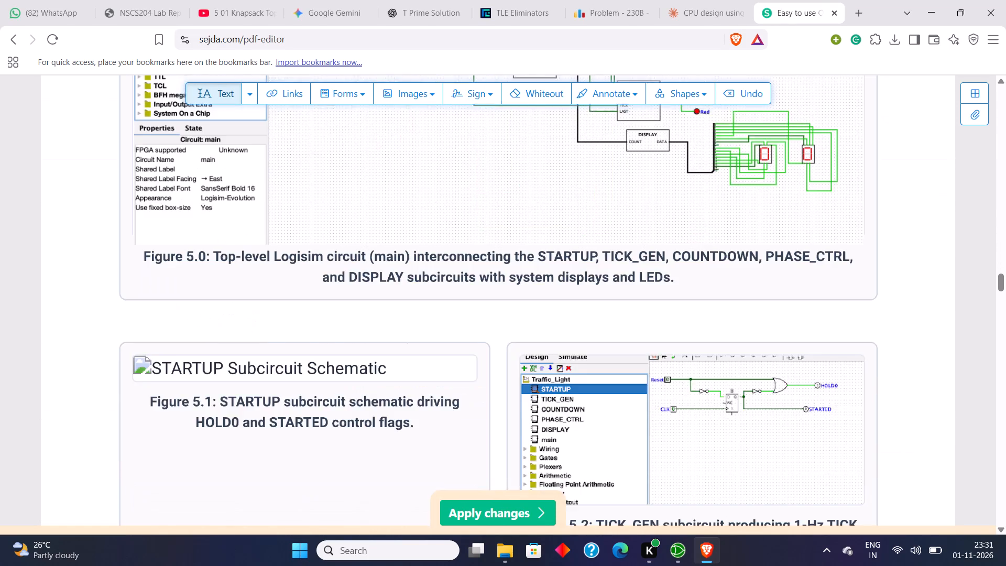
pyautogui.scroll(-5, 581, 305)
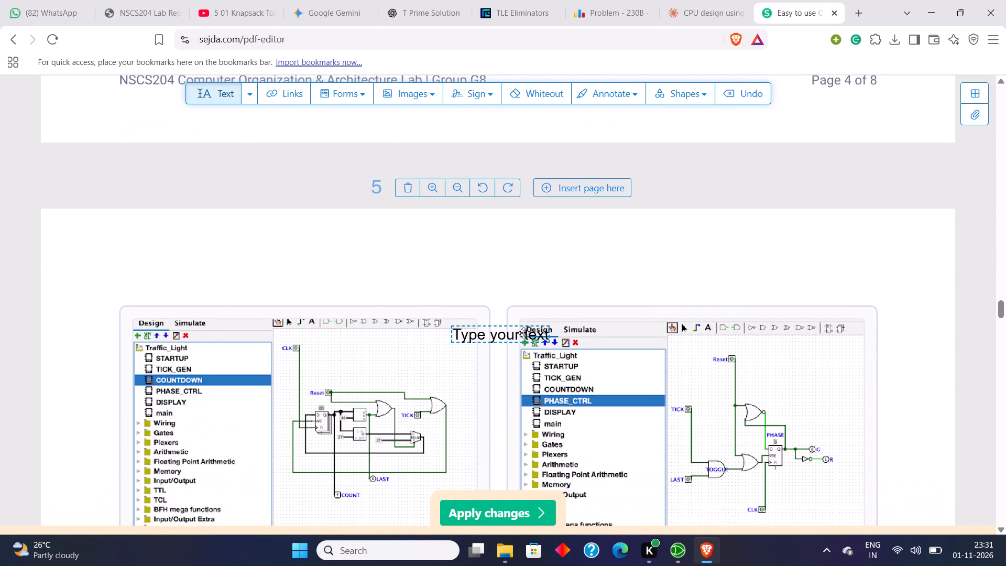
pyautogui.click(500, 341)
pyautogui.press('Delete')
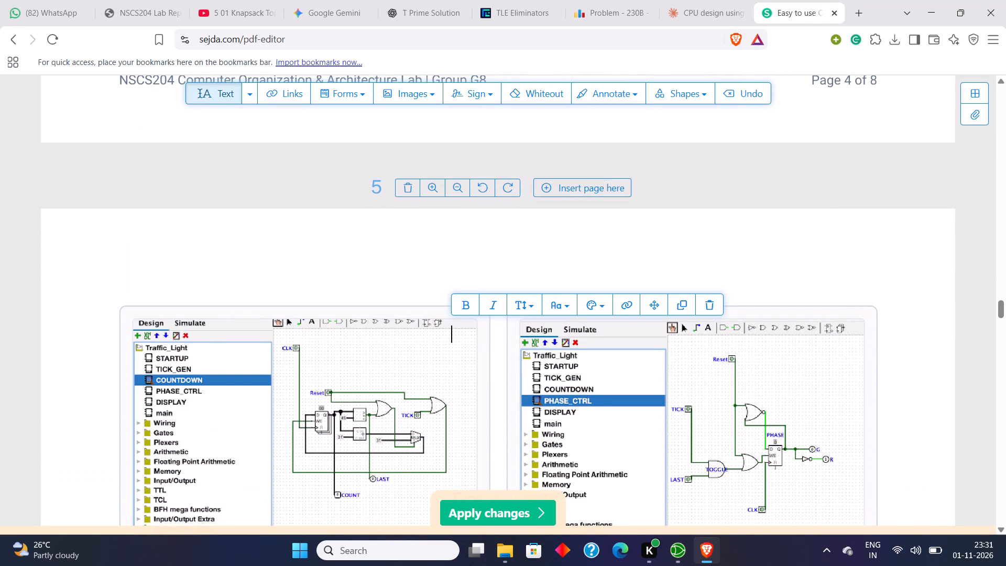
pyautogui.scroll(-4, 500, 341)
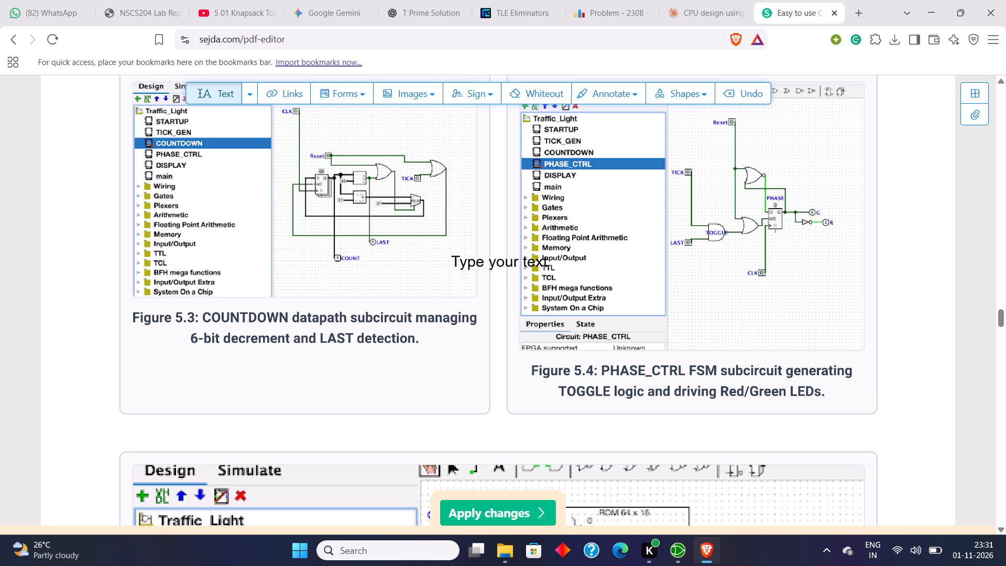
pyautogui.click(497, 263)
pyautogui.press('Delete')
# Check the remaining pages through the Conclusion for stray text and apply the changes to the PDF.
pyautogui.scroll(-3, 497, 263)
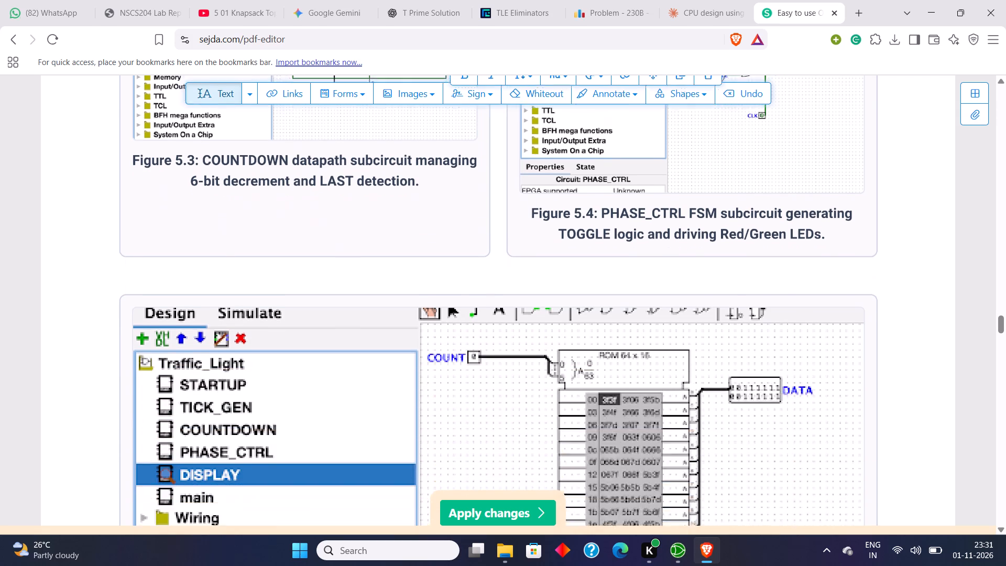
pyautogui.scroll(-13, 497, 263)
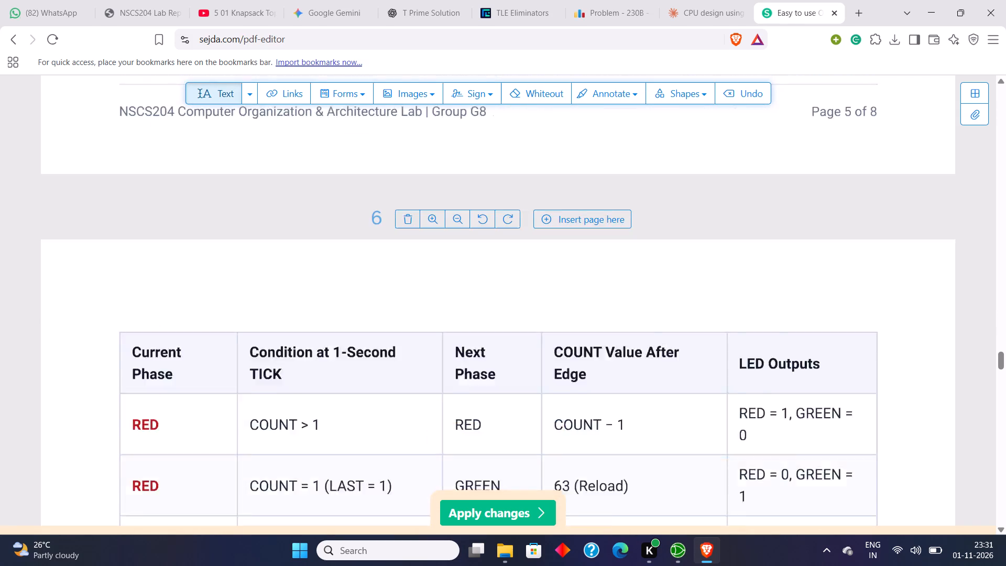
pyautogui.scroll(-12, 497, 263)
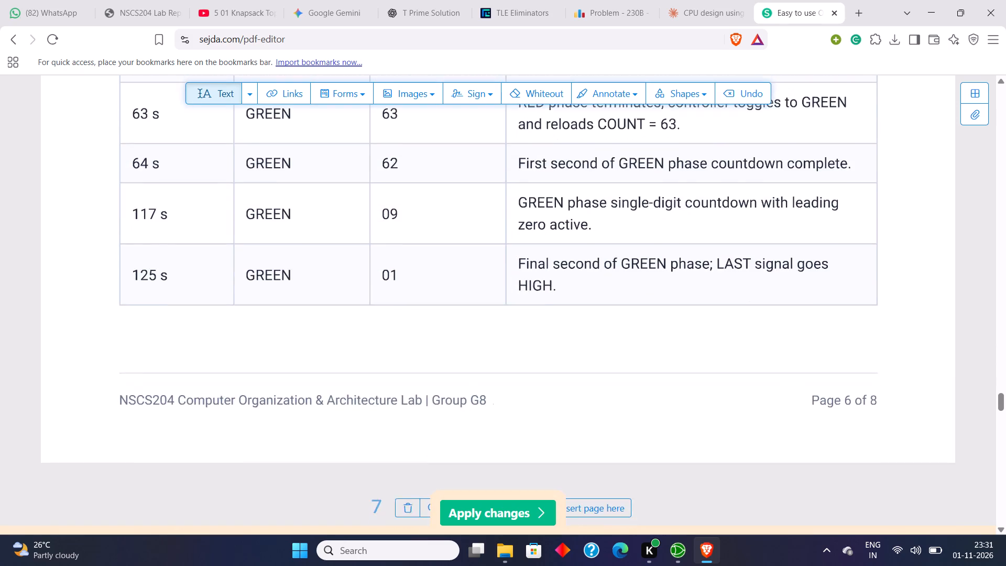
pyautogui.scroll(-12, 497, 263)
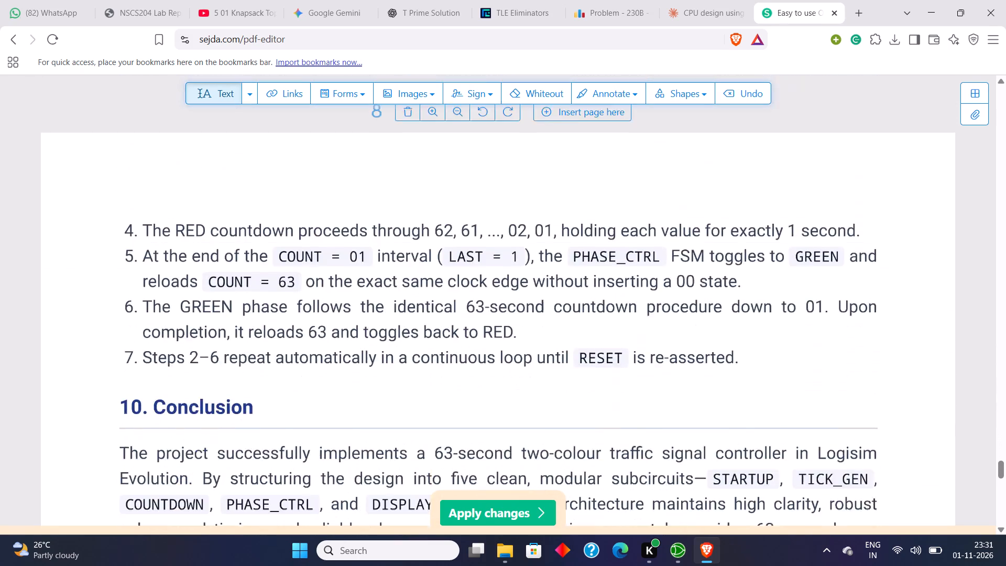
pyautogui.scroll(-9, 497, 263)
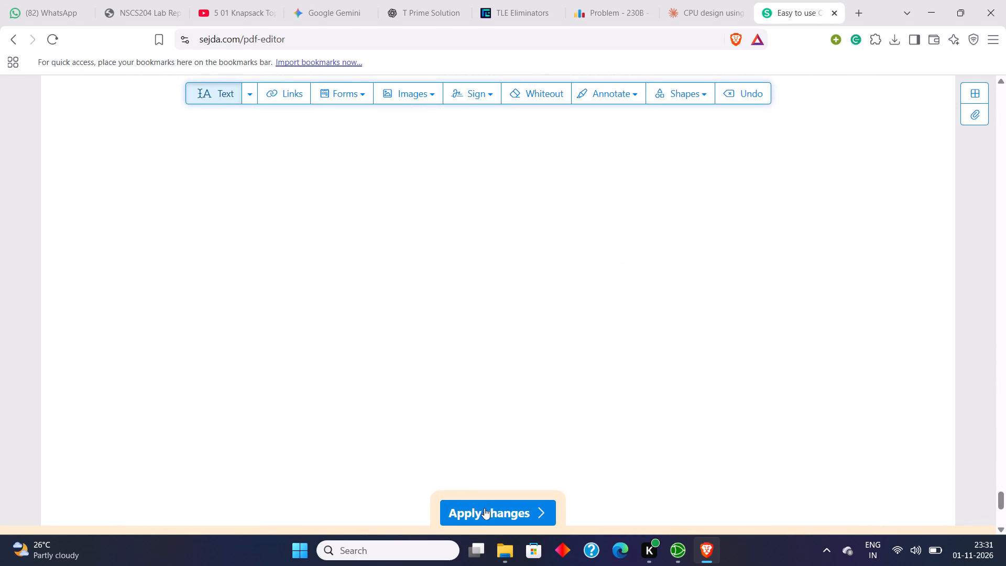
pyautogui.click(490, 512)
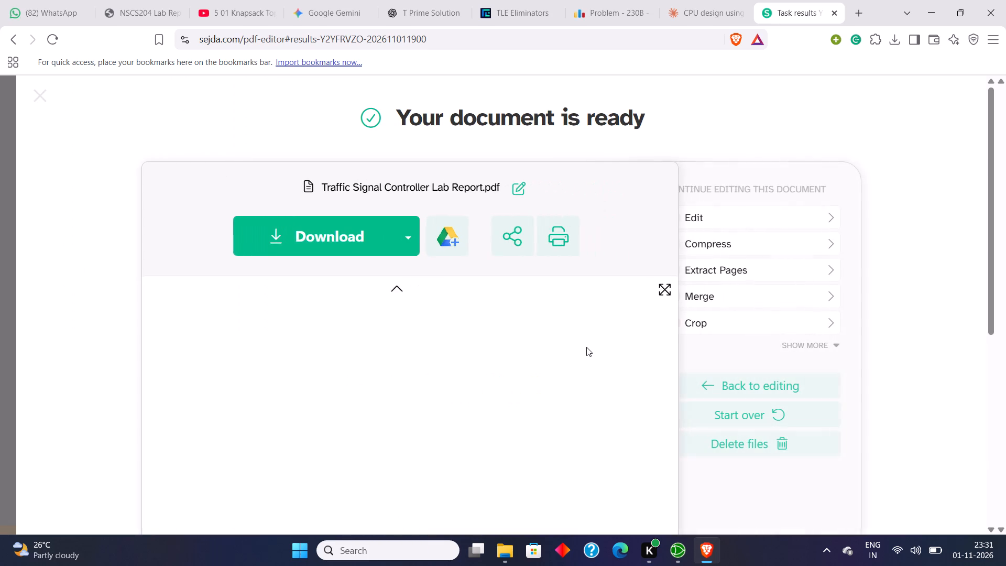
# Download the edited PDF as Traffic Signal Controller Lab Report, choosing Downloads as the save folder.
pyautogui.click(327, 237)
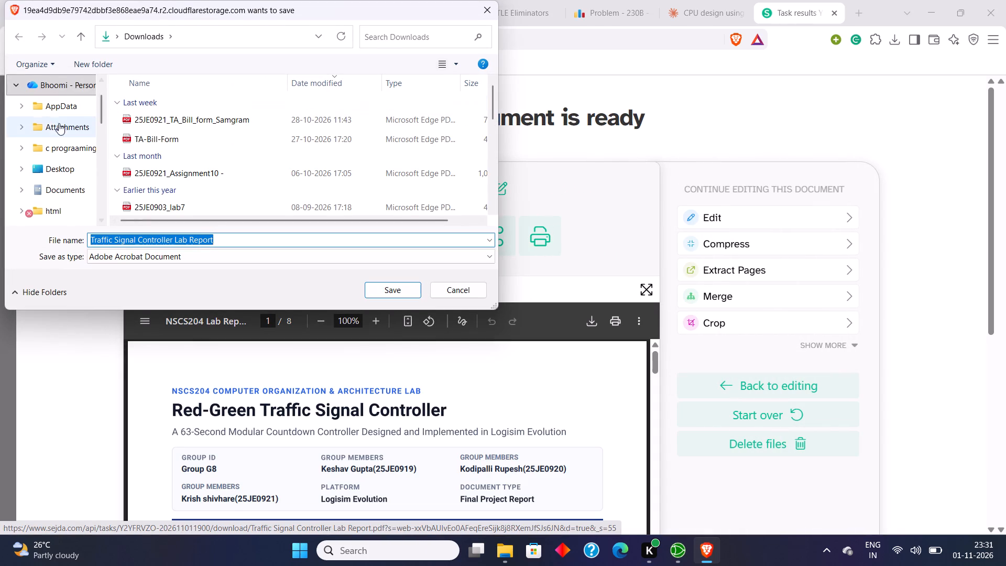
pyautogui.scroll(1, 50, 125)
pyautogui.scroll(-1, 48, 180)
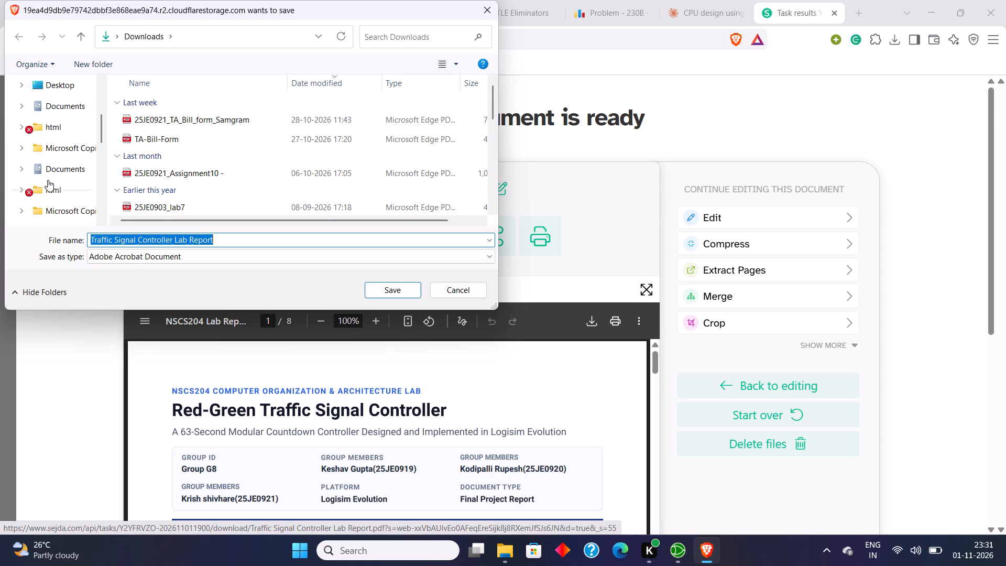
pyautogui.scroll(-1, 48, 180)
pyautogui.click(69, 91)
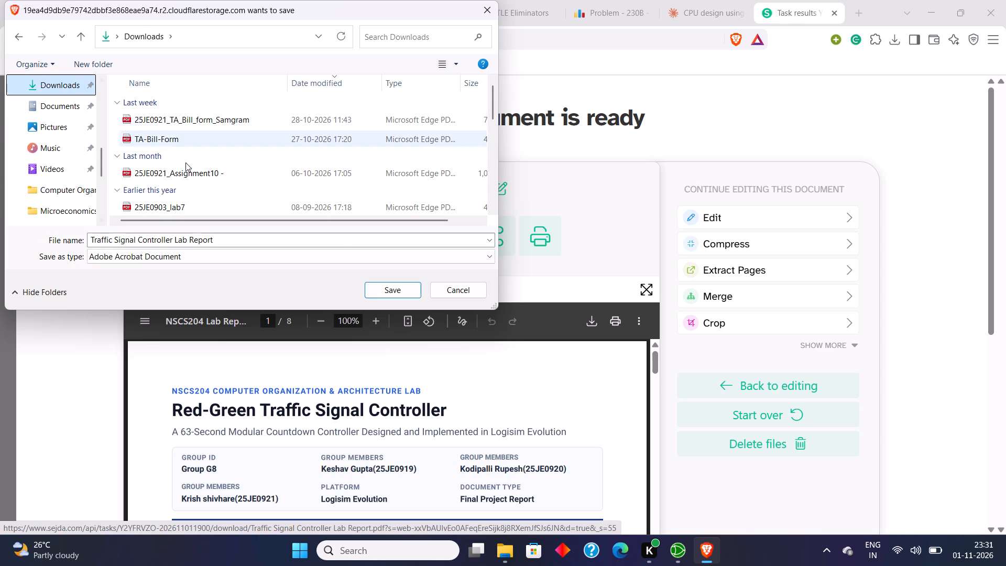
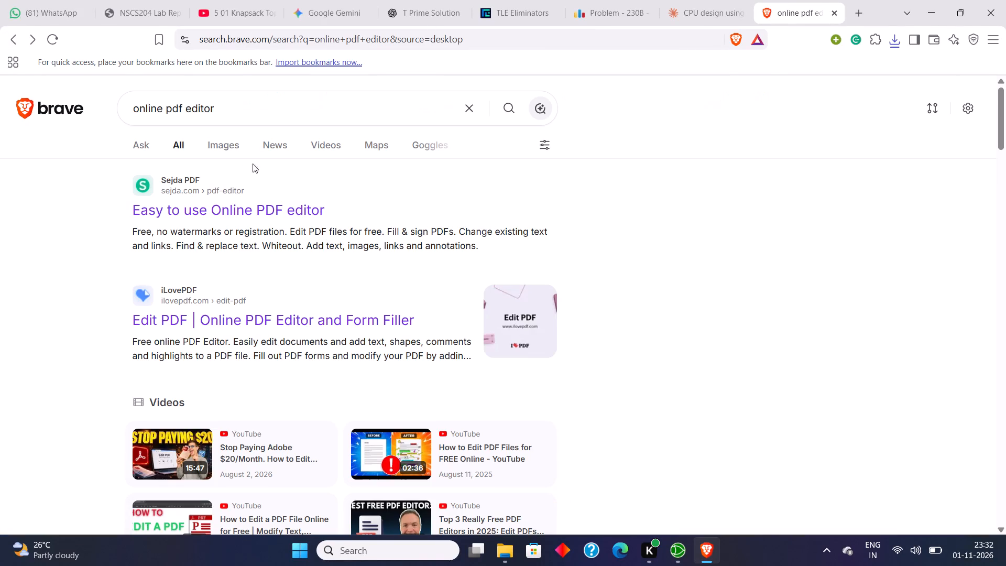
# Open Sejda's online PDF editor and upload Custom_4_Bit_CPU_Project_Report from the Computer Organization and Architecture folder.
pyautogui.click(230, 209)
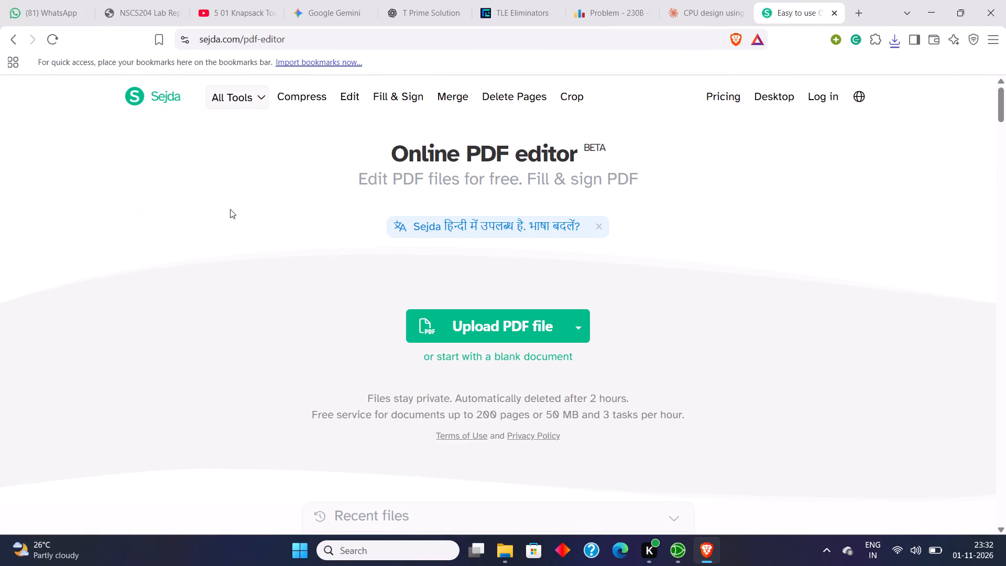
pyautogui.click(438, 321)
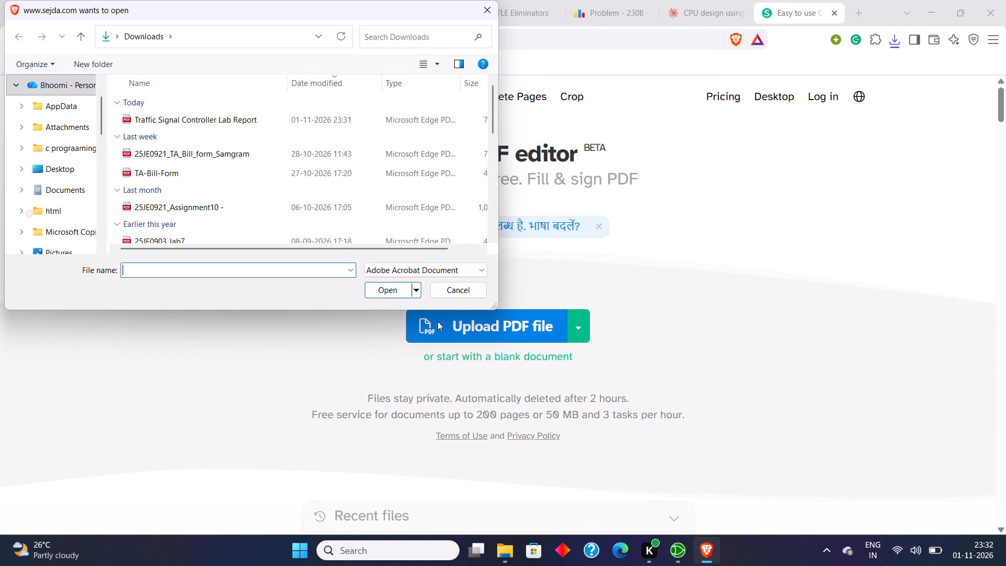
pyautogui.scroll(-1, 60, 179)
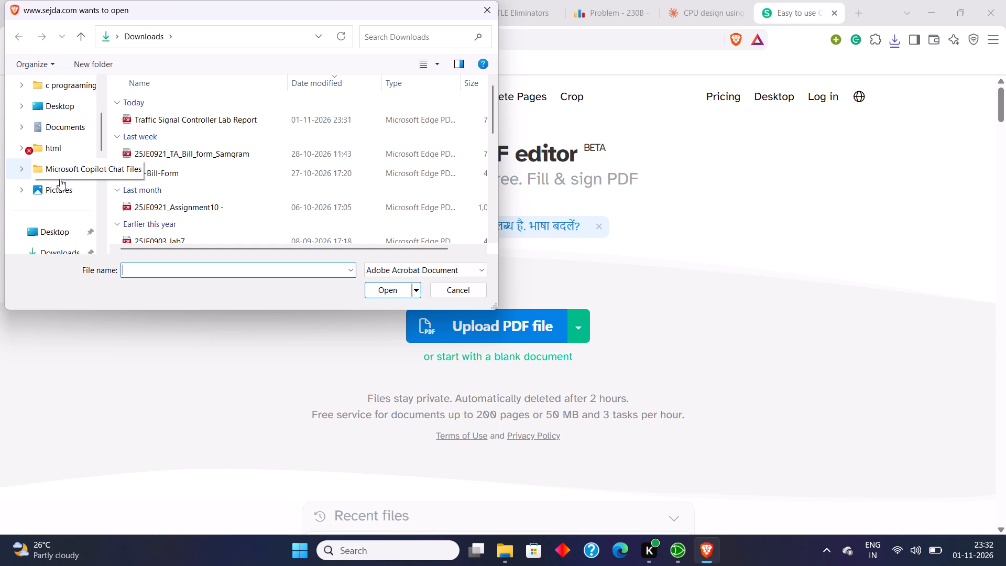
pyautogui.scroll(1, 57, 122)
pyautogui.scroll(-2, 57, 122)
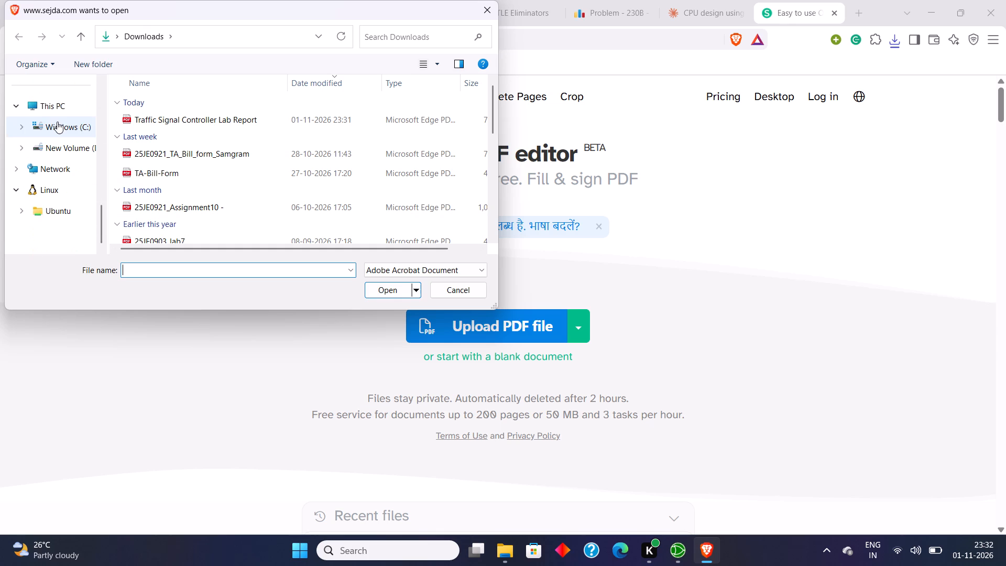
pyautogui.scroll(1, 58, 131)
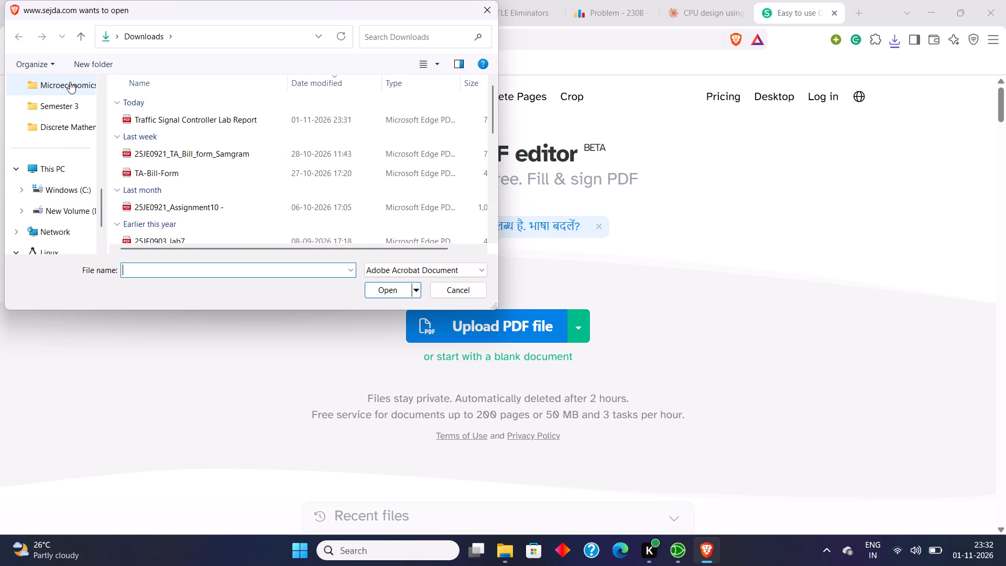
pyautogui.click(54, 183)
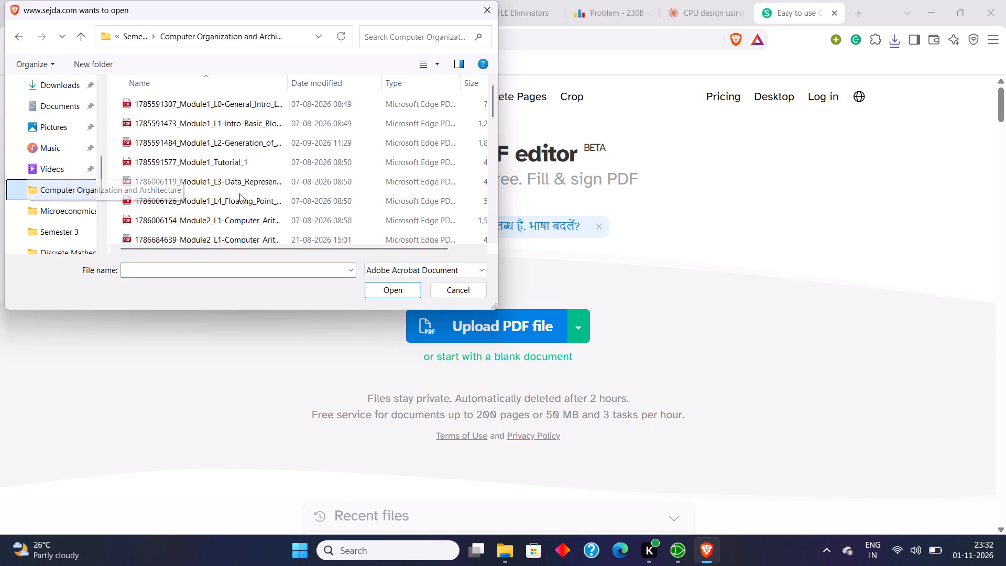
pyautogui.scroll(-9, 240, 194)
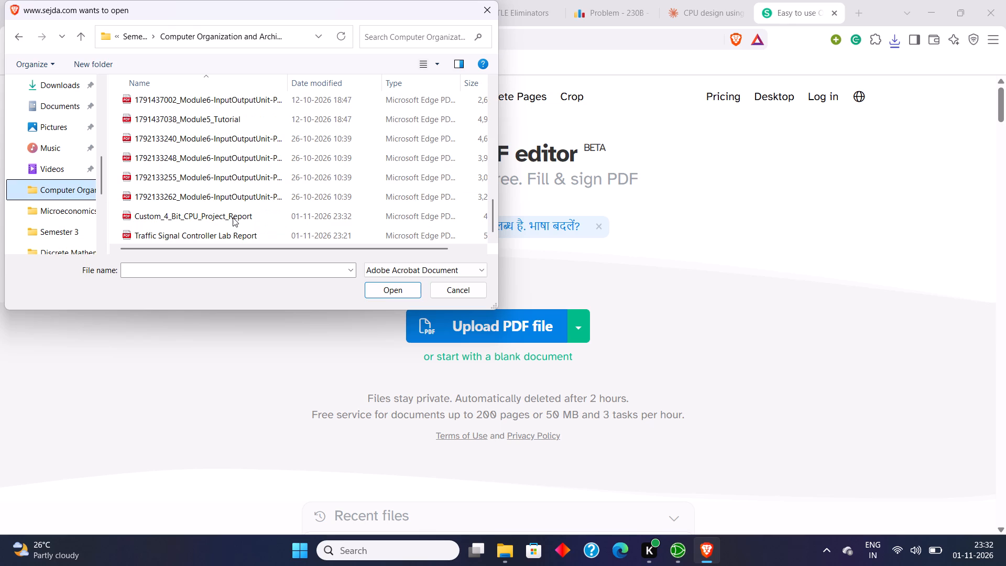
pyautogui.click(233, 217)
pyautogui.click(386, 291)
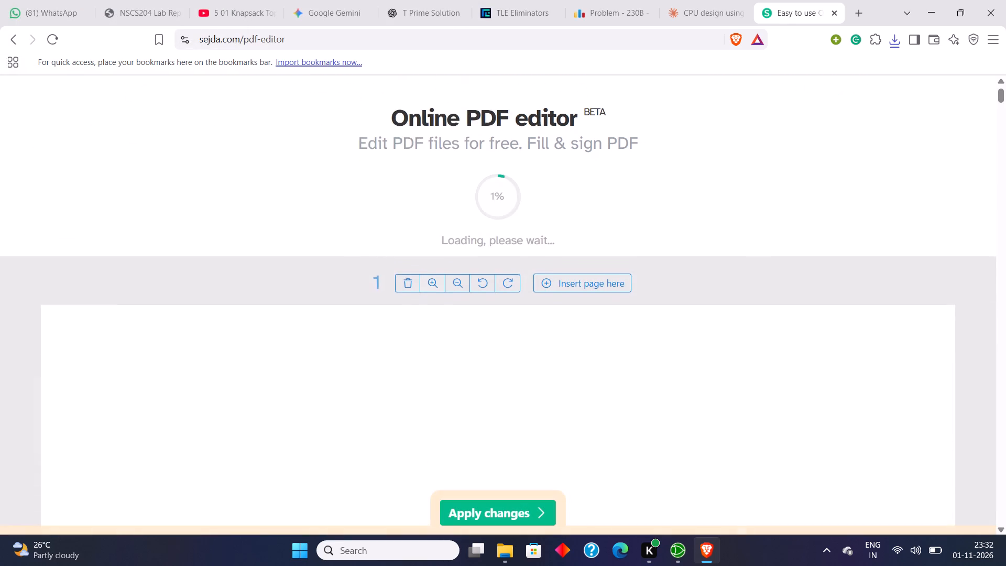
# Review the CPU project report from the cover page through the ALU Design section, including the cover's student details table.
pyautogui.scroll(-2, 454, 340)
pyautogui.scroll(1, 454, 340)
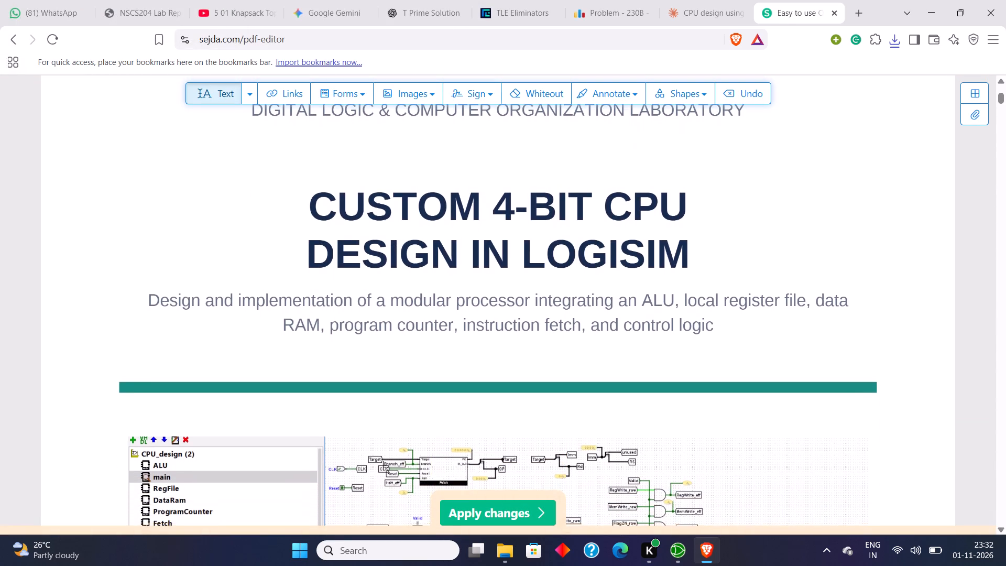
pyautogui.scroll(1, 454, 340)
pyautogui.scroll(-4, 454, 340)
pyautogui.scroll(4, 454, 340)
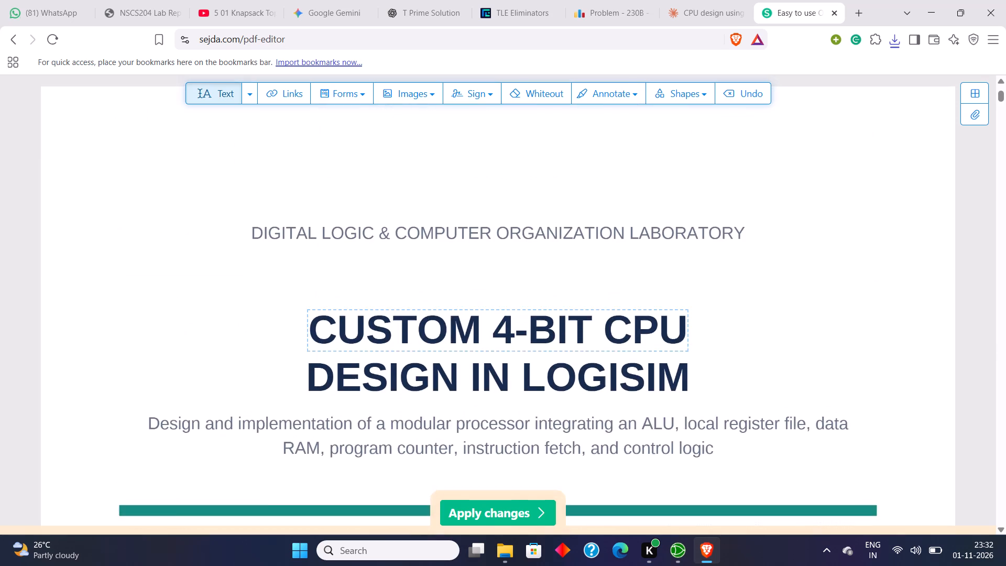
pyautogui.scroll(3, 454, 340)
pyautogui.scroll(-8, 454, 340)
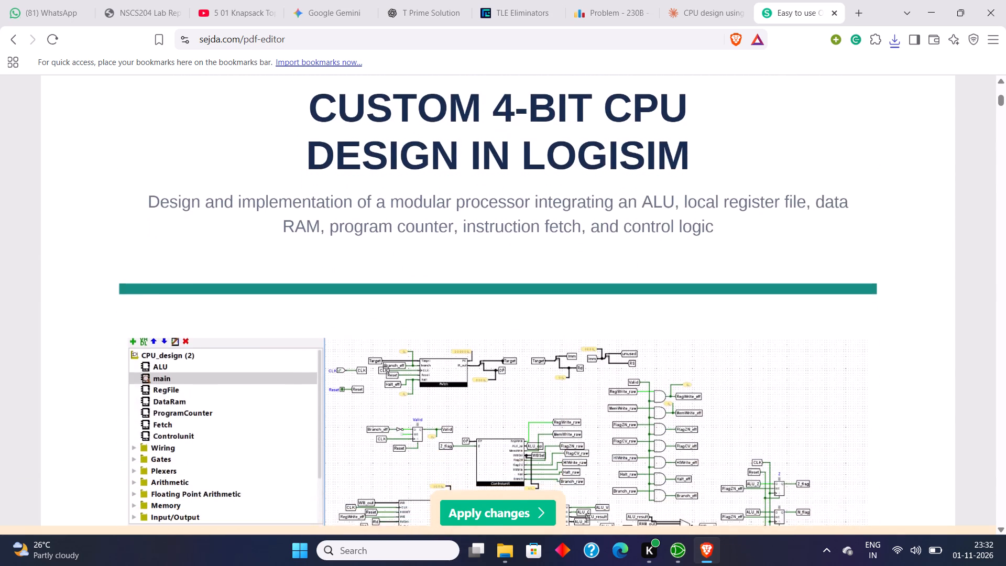
pyautogui.scroll(-2, 454, 340)
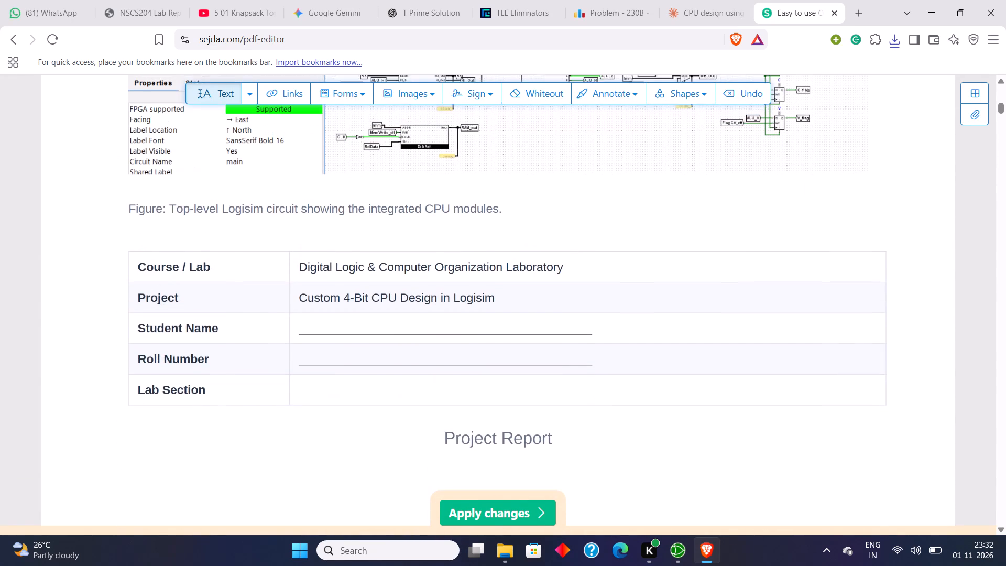
pyautogui.scroll(1, 454, 340)
pyautogui.scroll(-1, 454, 340)
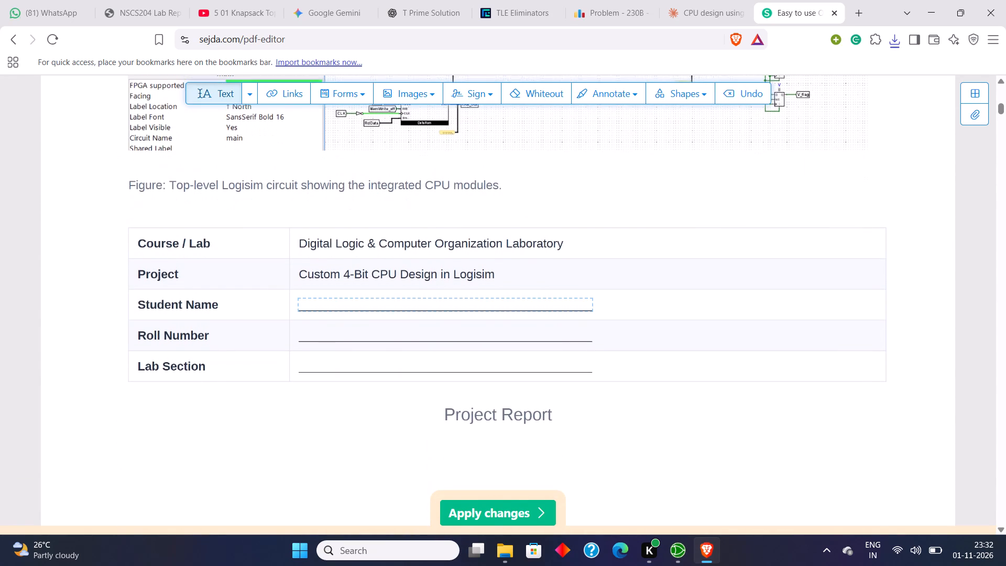
pyautogui.scroll(-3, 454, 340)
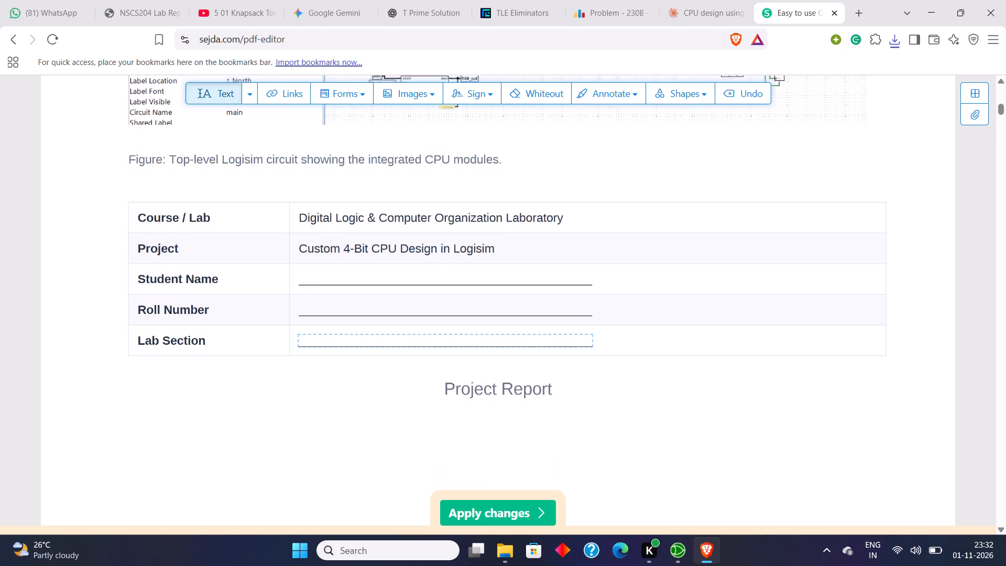
pyautogui.scroll(-4, 454, 340)
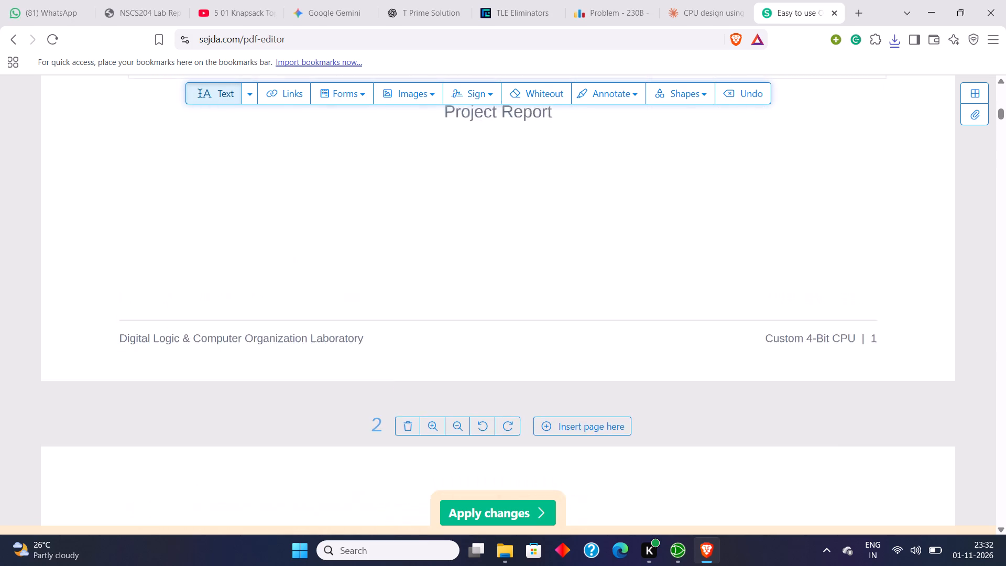
pyautogui.scroll(-1, 454, 340)
pyautogui.scroll(4, 454, 340)
pyautogui.scroll(-2, 454, 340)
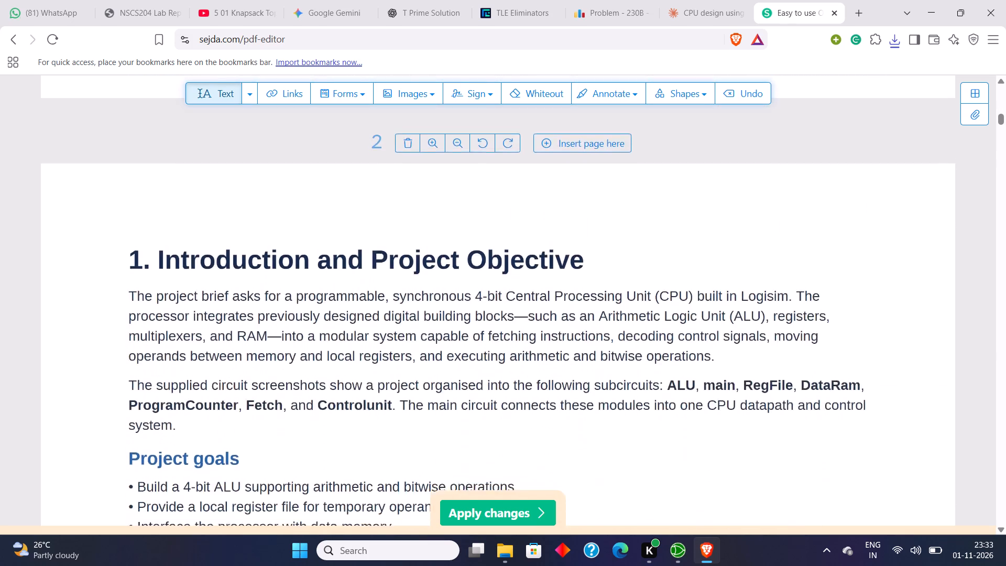
pyautogui.scroll(-5, 454, 340)
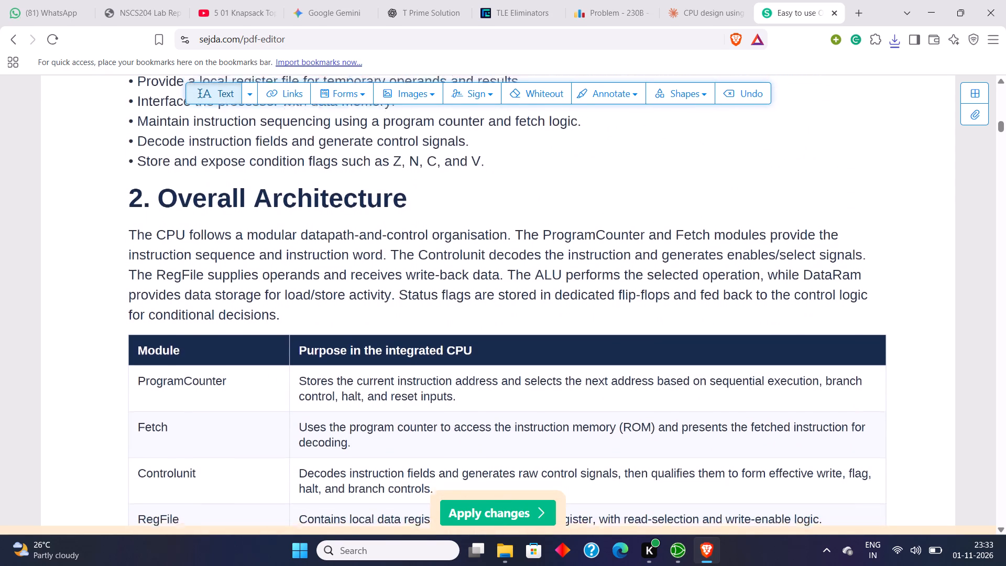
pyautogui.scroll(-6, 454, 340)
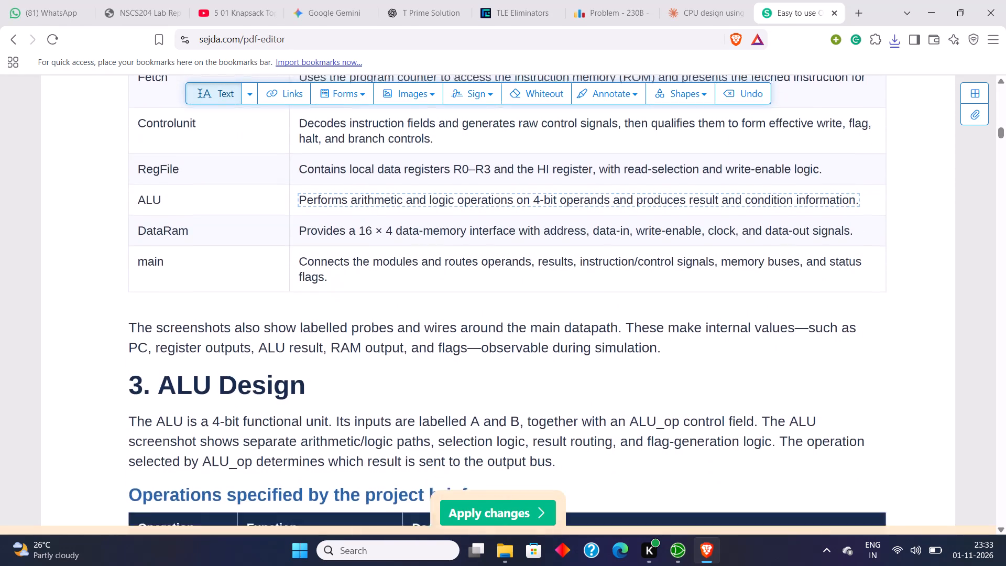
pyautogui.scroll(-3, 454, 340)
pyautogui.scroll(4, 454, 340)
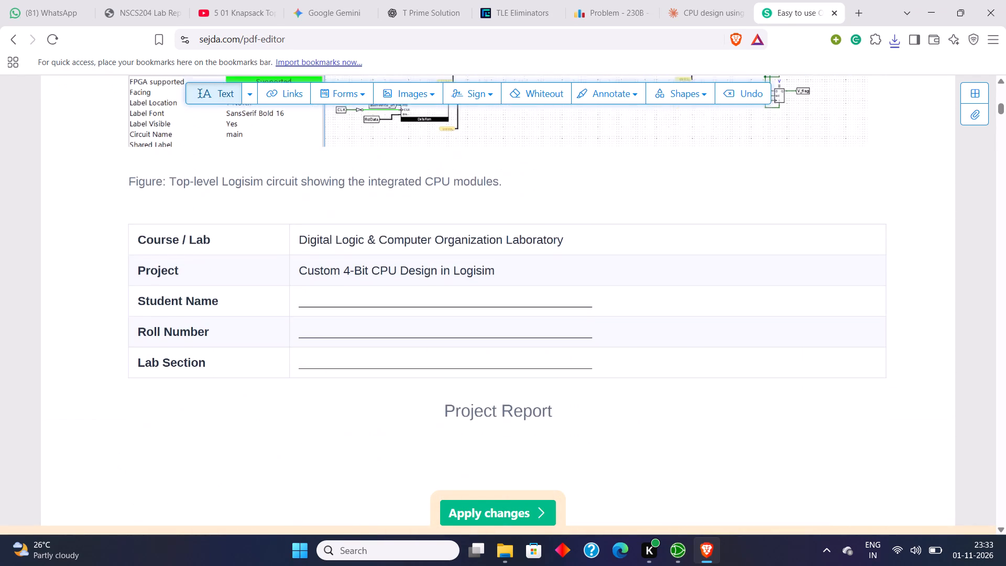
pyautogui.scroll(1, 454, 340)
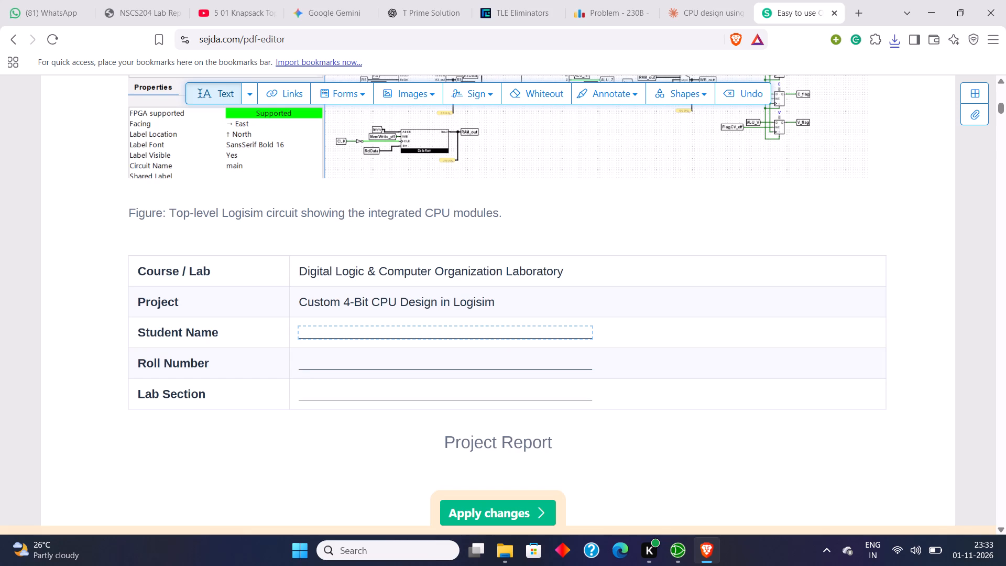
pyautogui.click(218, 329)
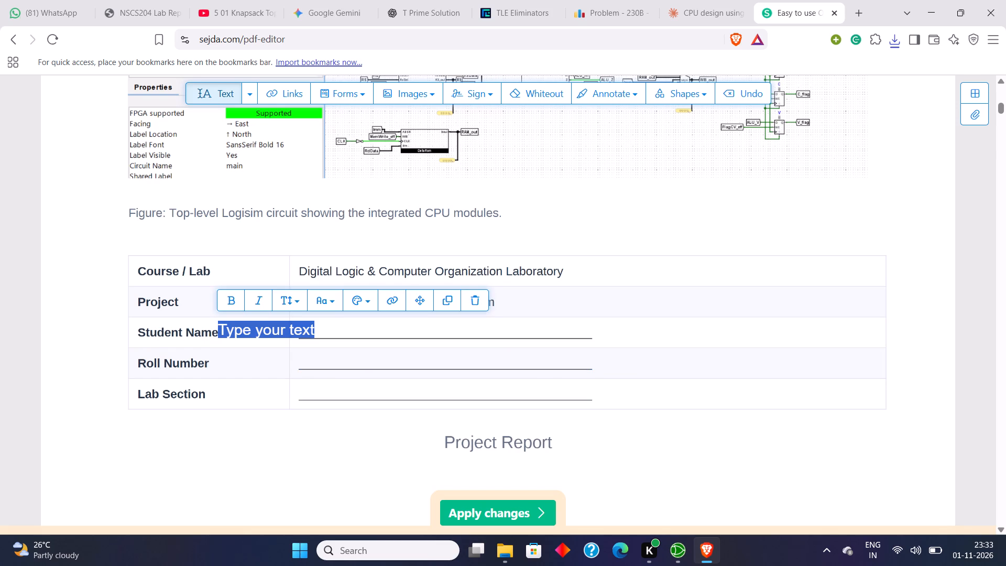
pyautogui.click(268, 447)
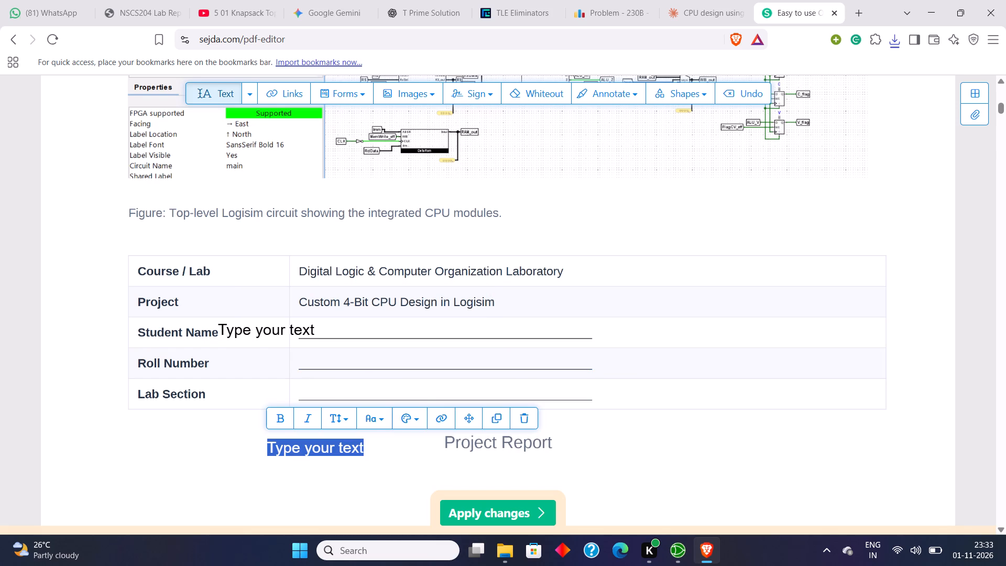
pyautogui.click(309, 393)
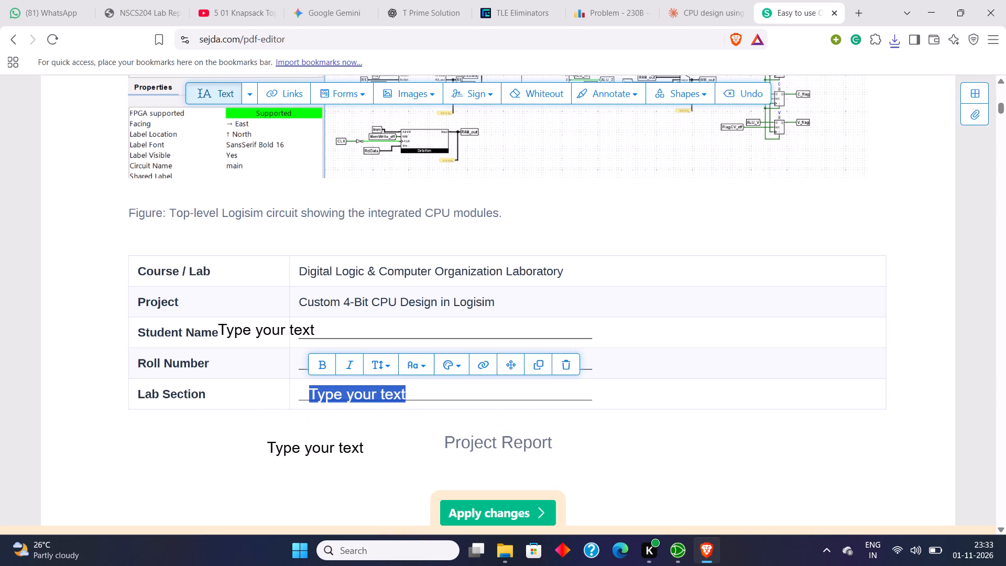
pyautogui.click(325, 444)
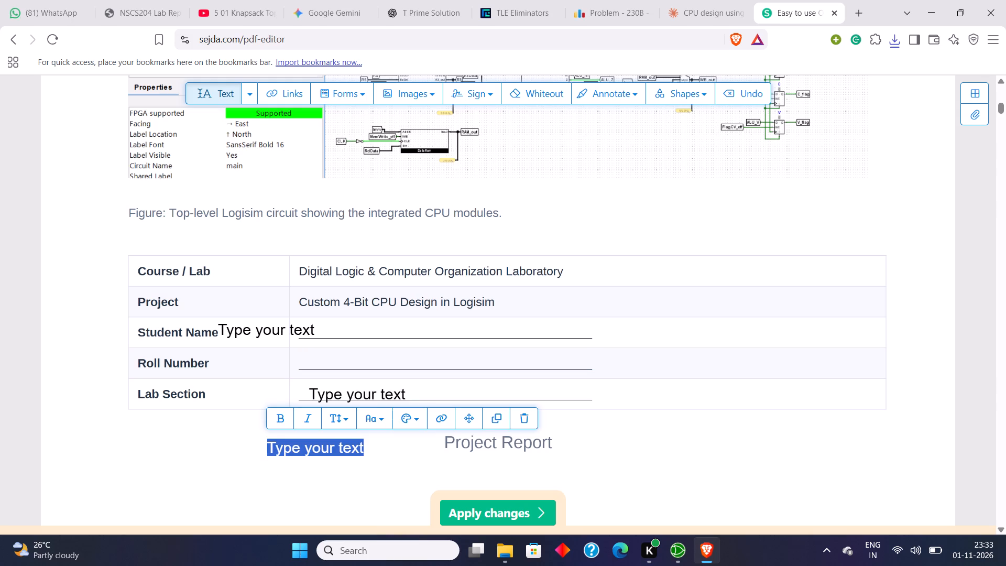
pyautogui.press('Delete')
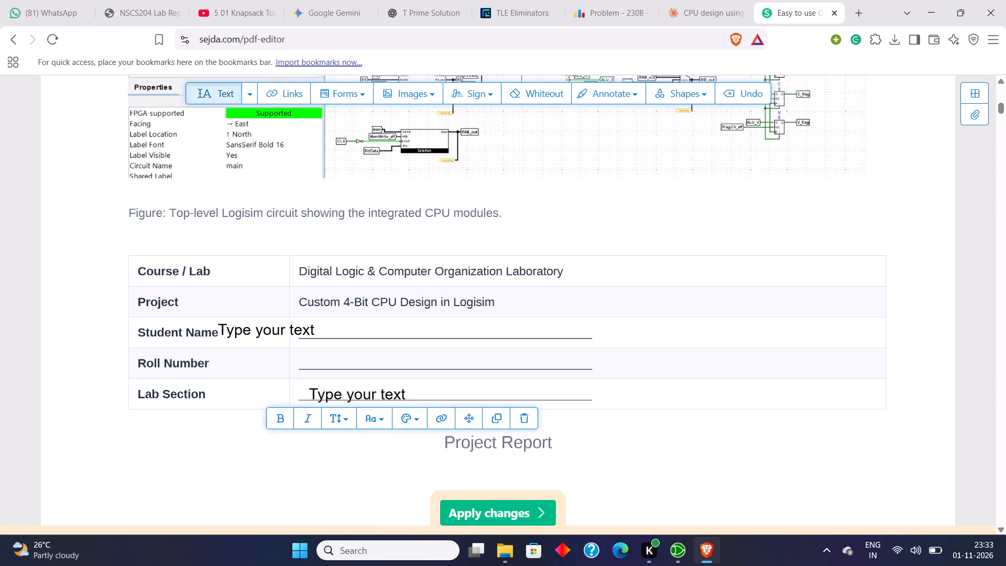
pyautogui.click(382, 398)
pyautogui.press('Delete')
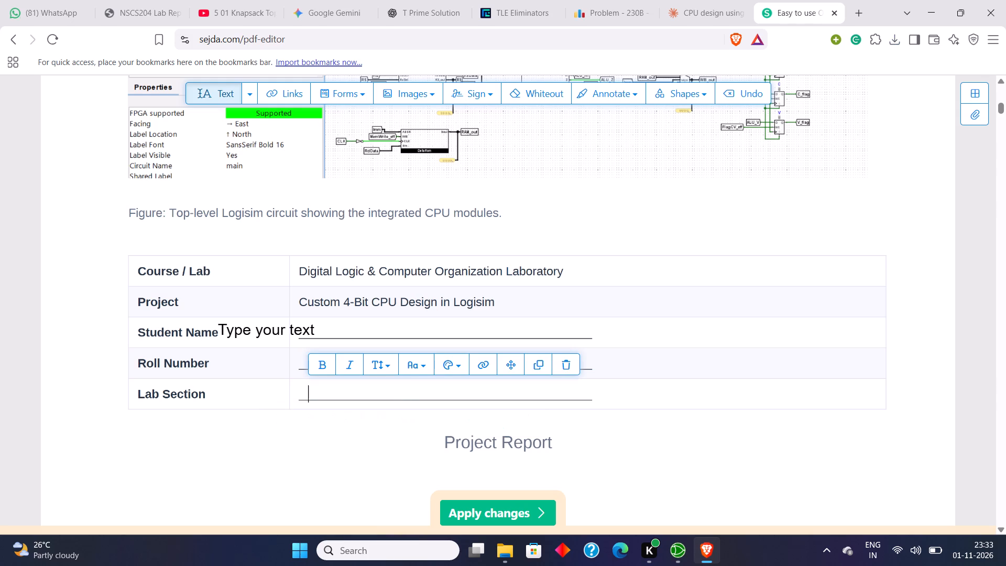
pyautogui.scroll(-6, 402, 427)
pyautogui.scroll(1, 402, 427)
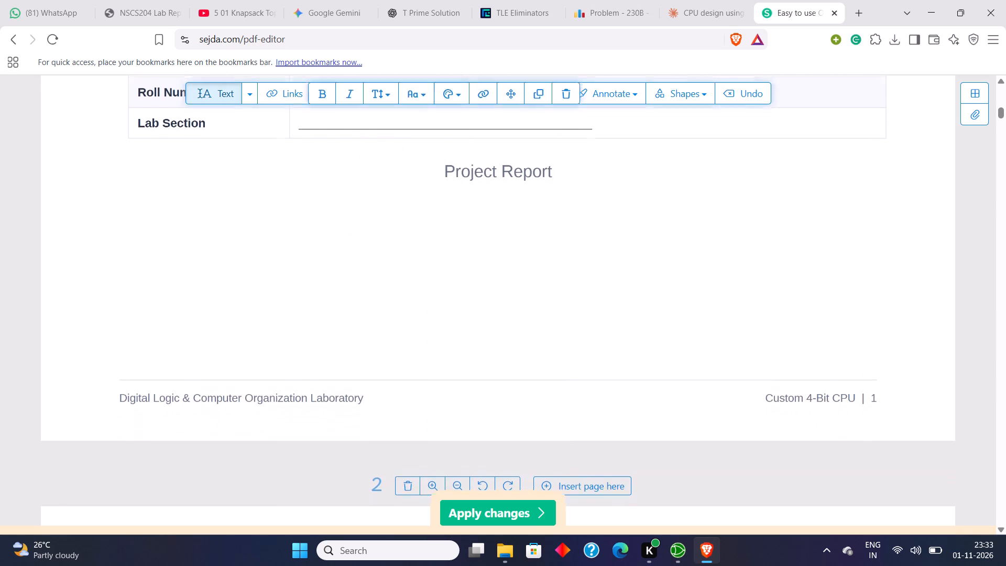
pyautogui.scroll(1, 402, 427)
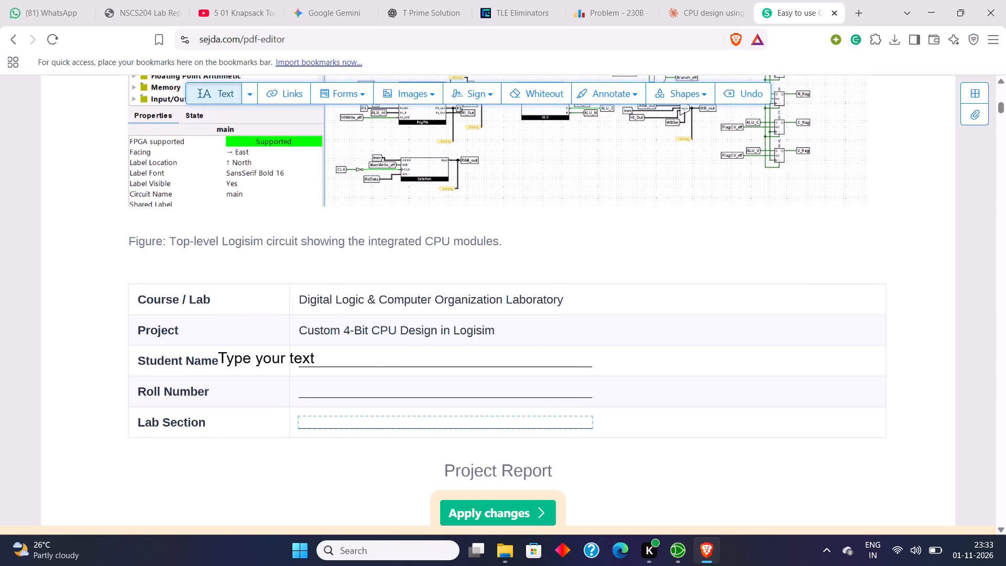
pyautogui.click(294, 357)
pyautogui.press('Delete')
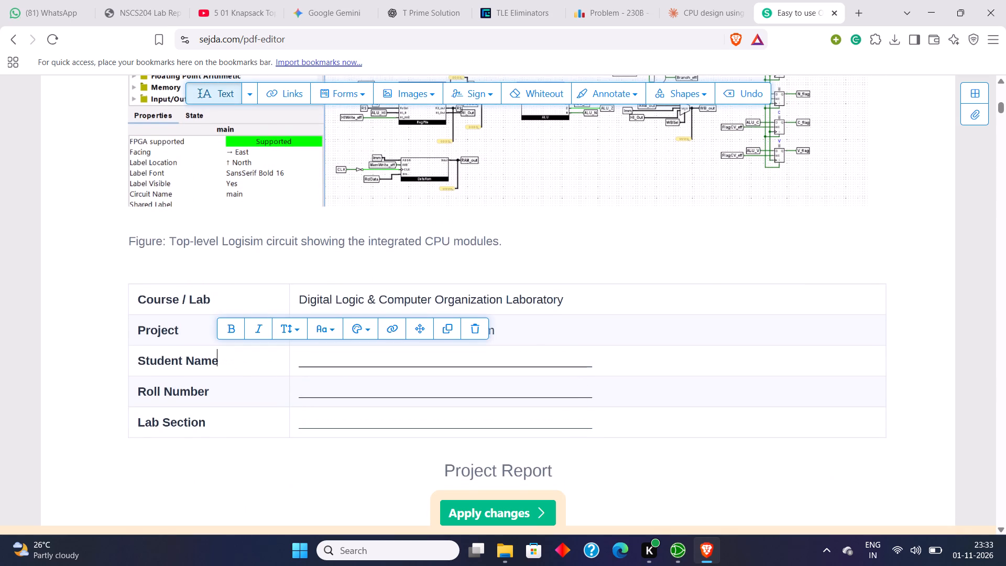
# Add a text entry on the Student Name line listing the three group members' full names, separated by commas.
pyautogui.press('Right')
pyautogui.press('Right')
pyautogui.press('Right')
pyautogui.press('Right')
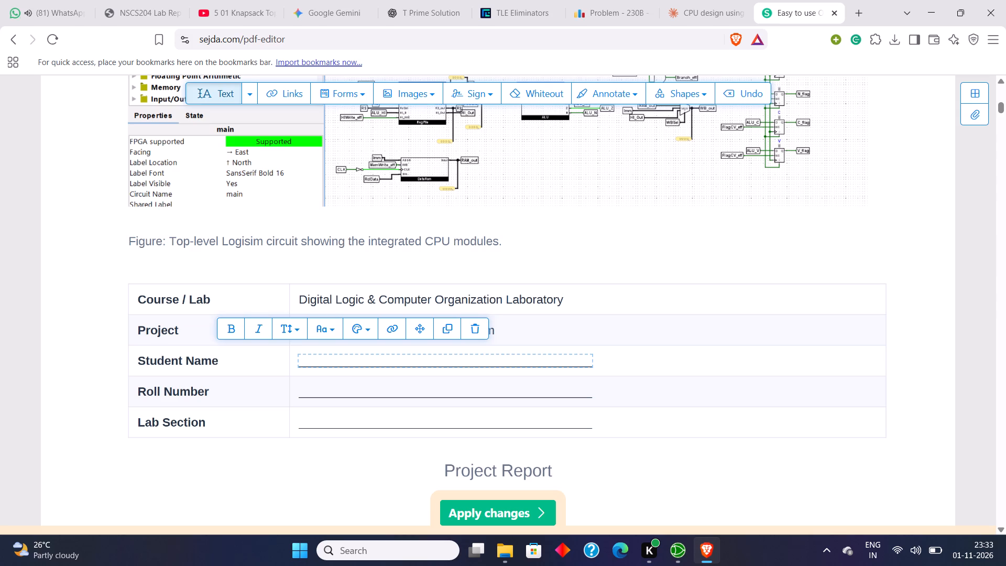
pyautogui.click(309, 363)
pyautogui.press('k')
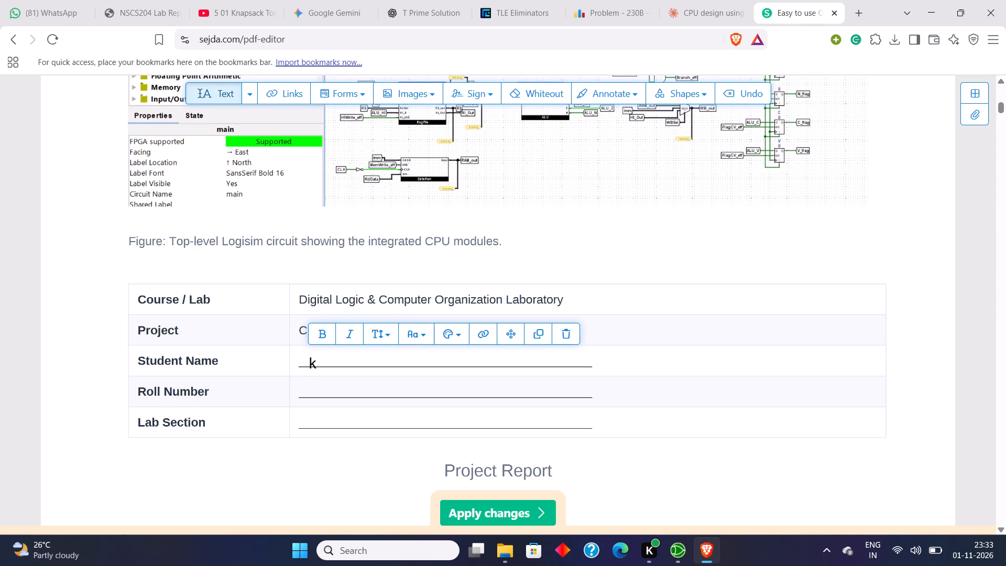
pyautogui.press('BackSpace')
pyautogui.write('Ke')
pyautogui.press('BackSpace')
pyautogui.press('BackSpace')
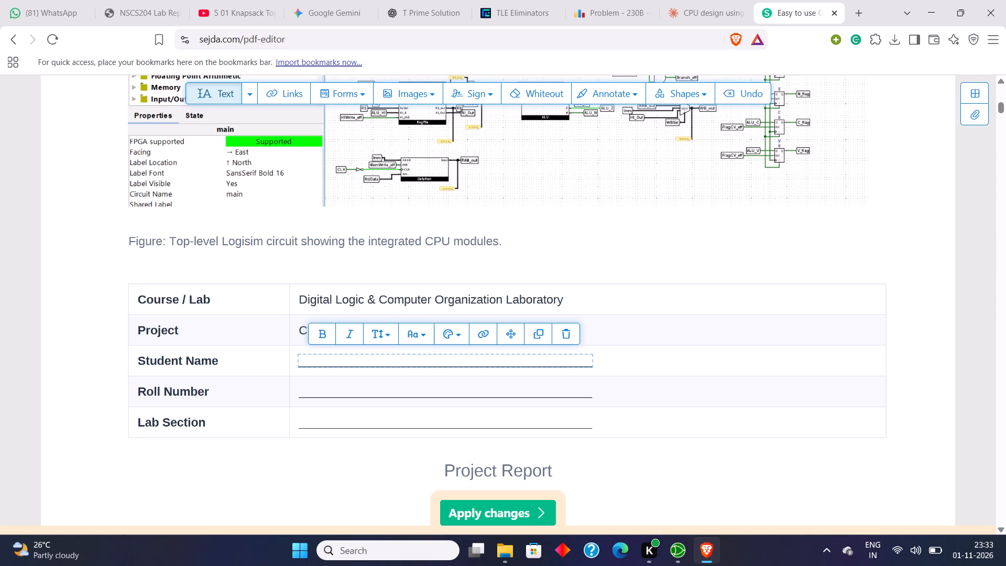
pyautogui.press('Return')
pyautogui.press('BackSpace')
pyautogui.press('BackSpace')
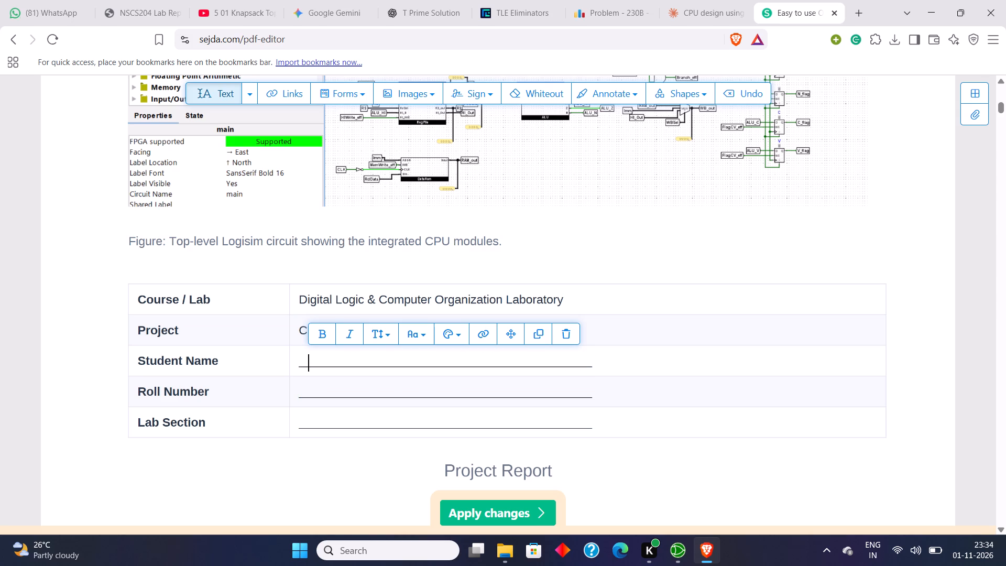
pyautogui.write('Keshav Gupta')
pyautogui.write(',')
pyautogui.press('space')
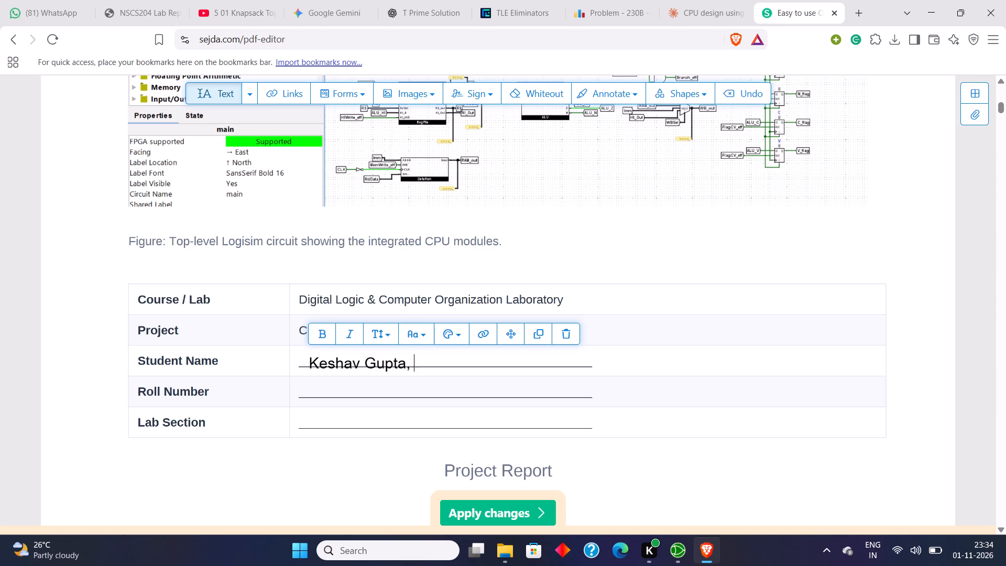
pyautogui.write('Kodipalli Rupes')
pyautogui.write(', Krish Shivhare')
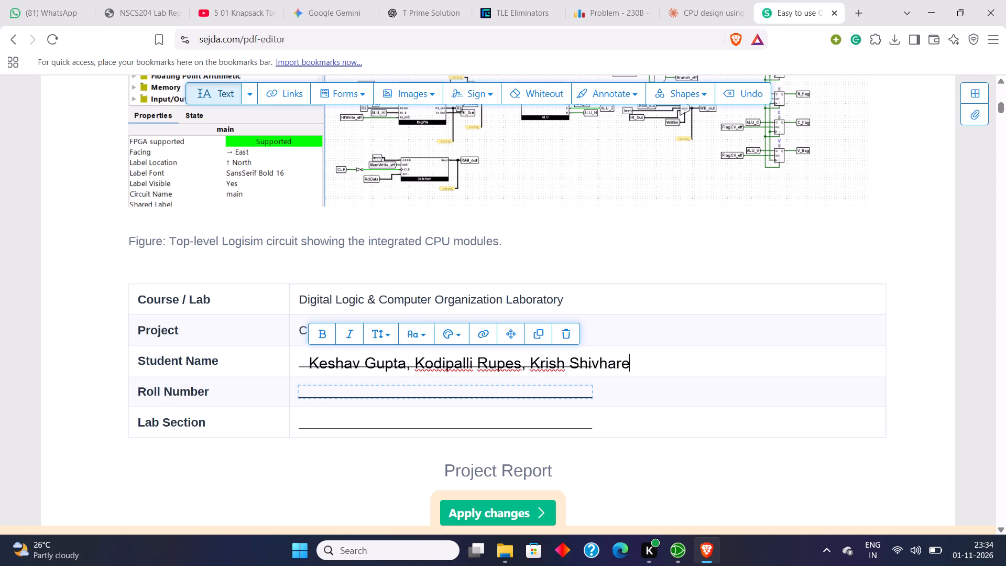
pyautogui.click(521, 365)
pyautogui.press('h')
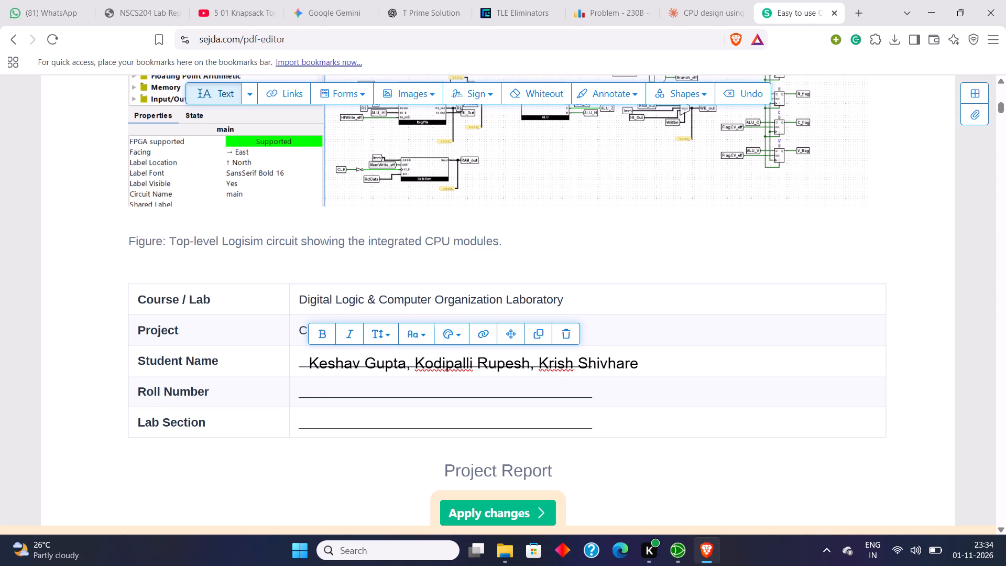
# Move the student names text so it starts at the beginning of the Student Name line and sits on it.
pyautogui.click(661, 446)
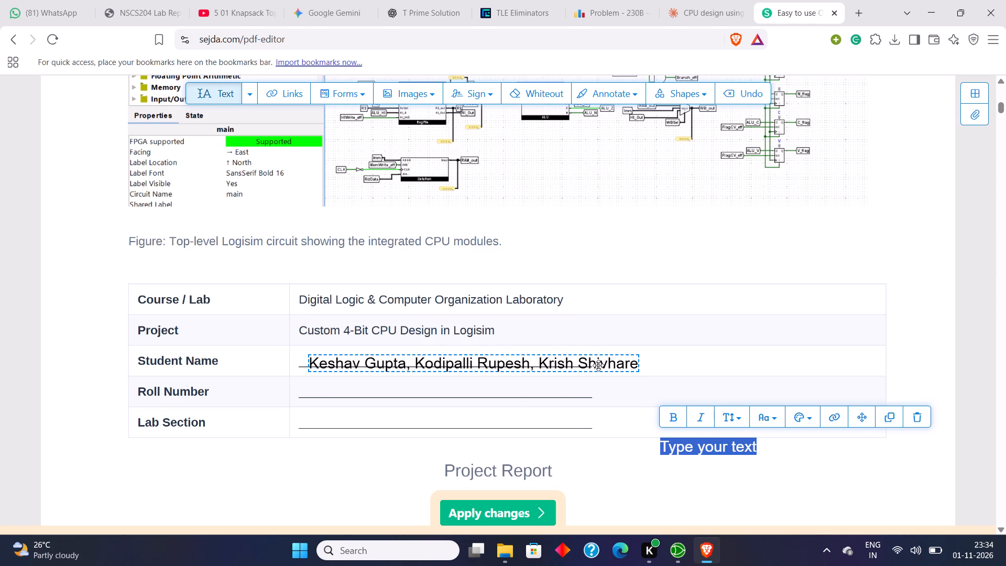
pyautogui.moveTo(598, 365); pyautogui.dragTo(589, 363)
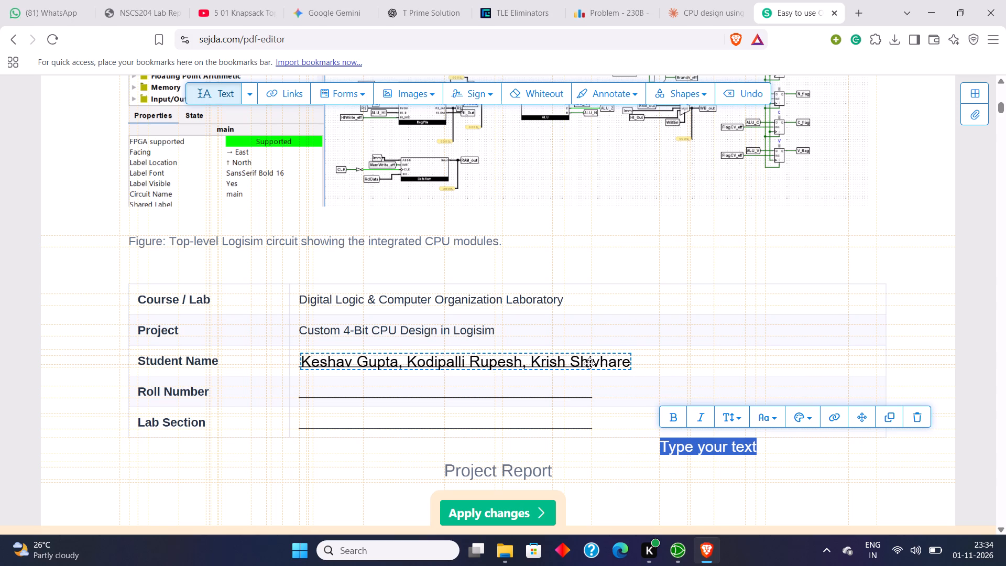
pyautogui.moveTo(589, 363); pyautogui.dragTo(588, 362)
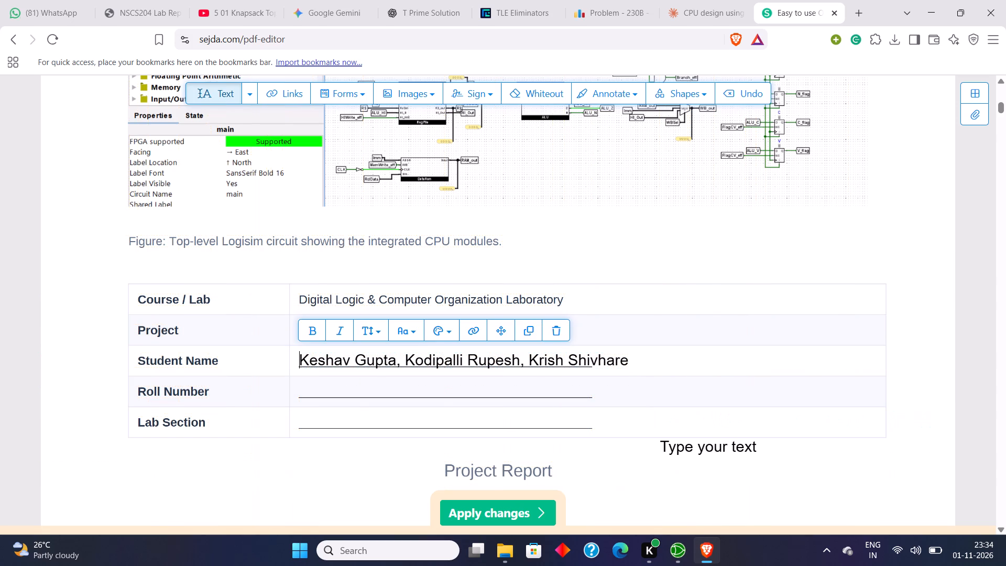
# Add a text entry on the Roll Number line with the three students' roll numbers, separated by commas.
pyautogui.click(307, 393)
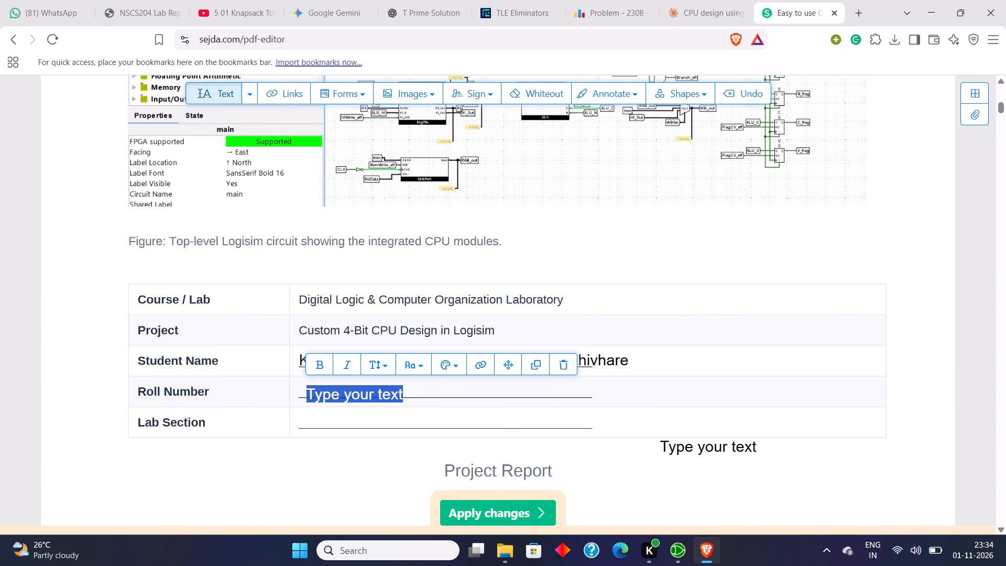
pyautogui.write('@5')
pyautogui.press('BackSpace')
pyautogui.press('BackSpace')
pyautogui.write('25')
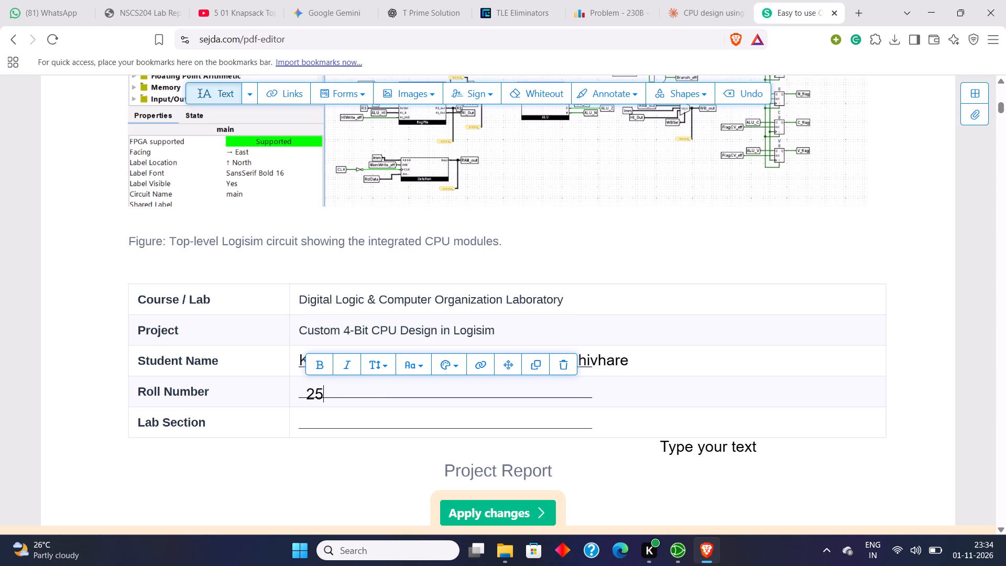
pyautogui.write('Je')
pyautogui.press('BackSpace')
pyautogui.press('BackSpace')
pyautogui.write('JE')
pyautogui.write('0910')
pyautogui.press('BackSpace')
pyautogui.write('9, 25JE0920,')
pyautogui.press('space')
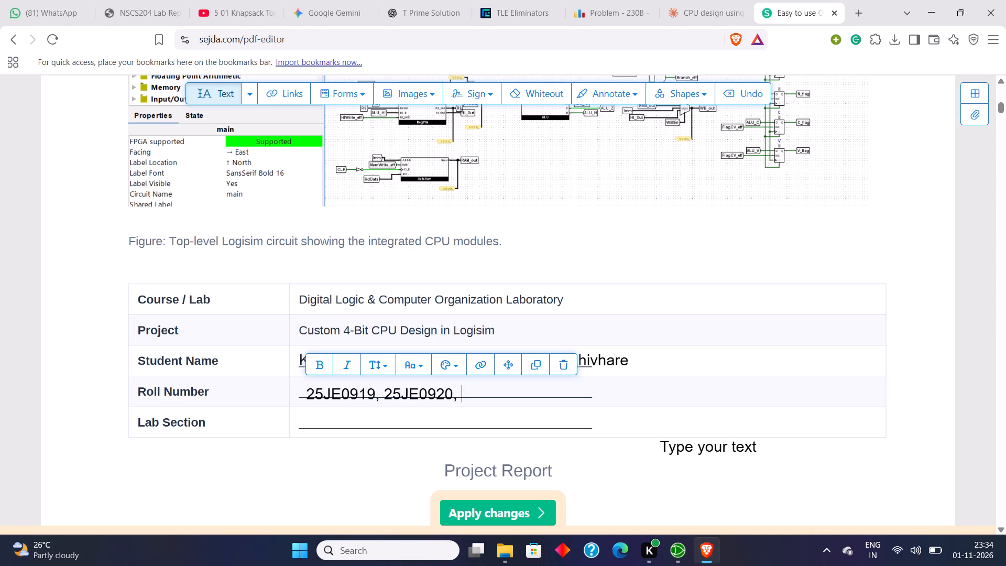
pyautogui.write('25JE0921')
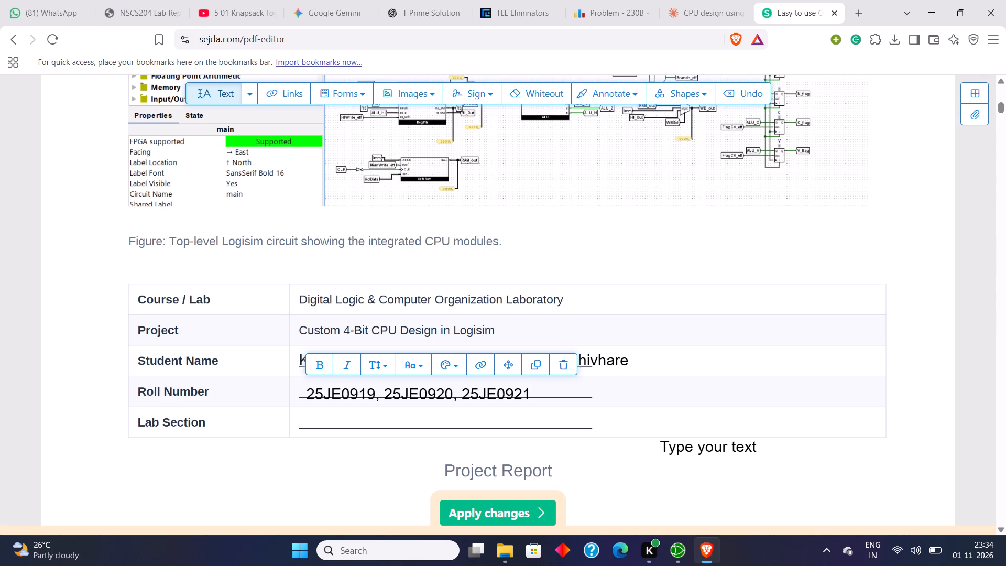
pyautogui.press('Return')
# Move the roll numbers text to the start of the Roll Number line, aligned with the names above.
pyautogui.click(657, 484)
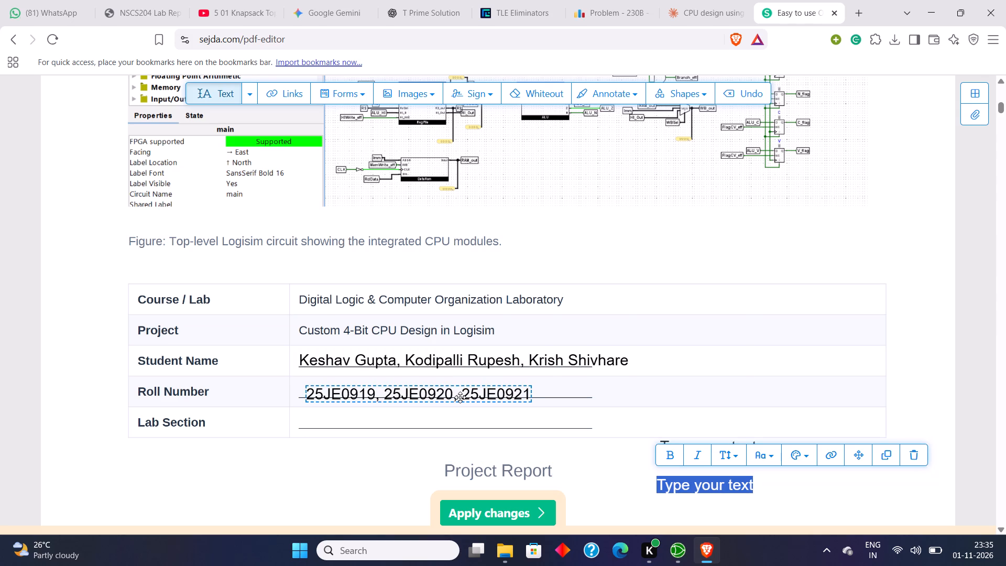
pyautogui.moveTo(460, 397); pyautogui.dragTo(453, 393)
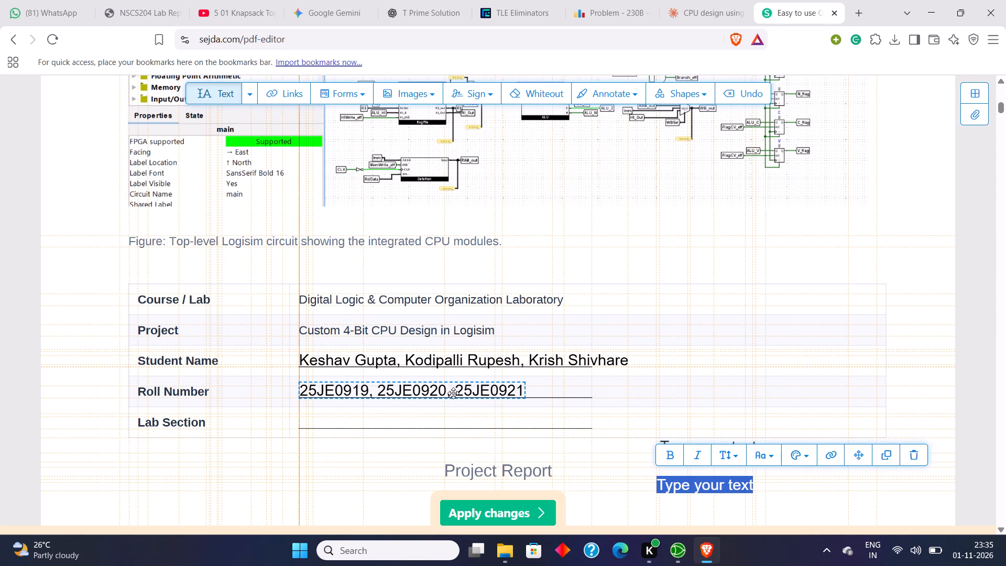
pyautogui.moveTo(453, 393); pyautogui.dragTo(454, 394)
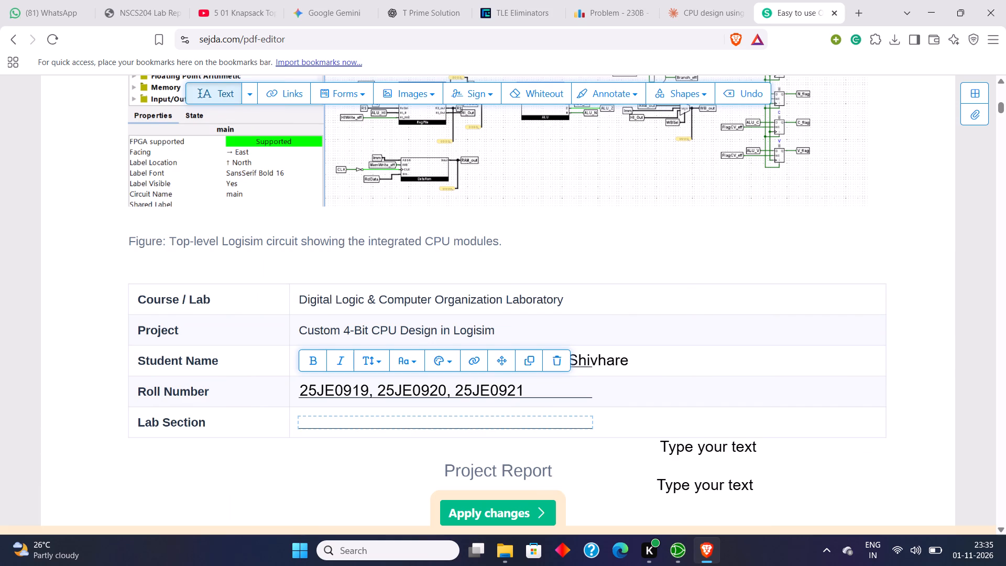
# Place a new text box on the blank line of the Lab Section row.
pyautogui.click(322, 421)
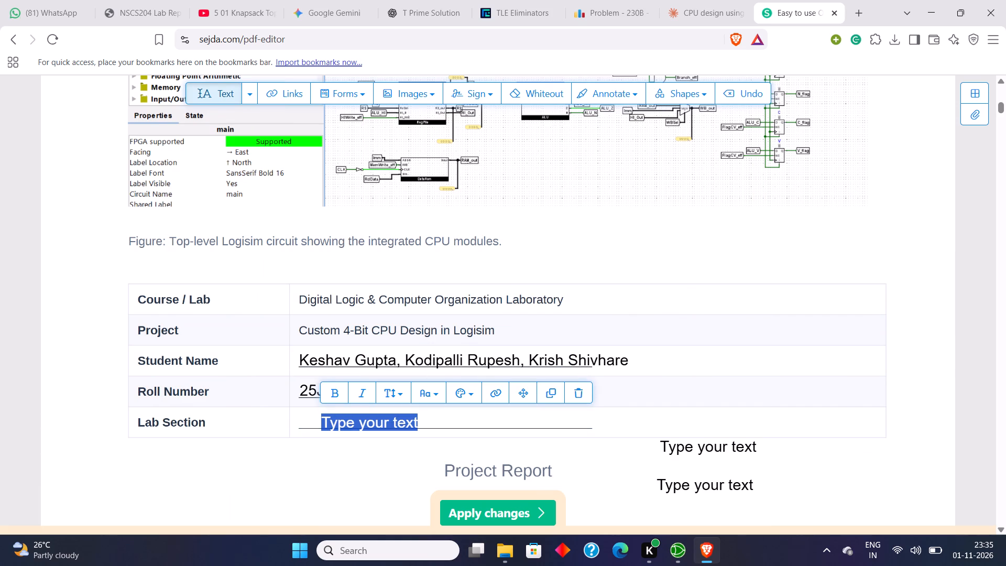
pyautogui.scroll(-1, 338, 421)
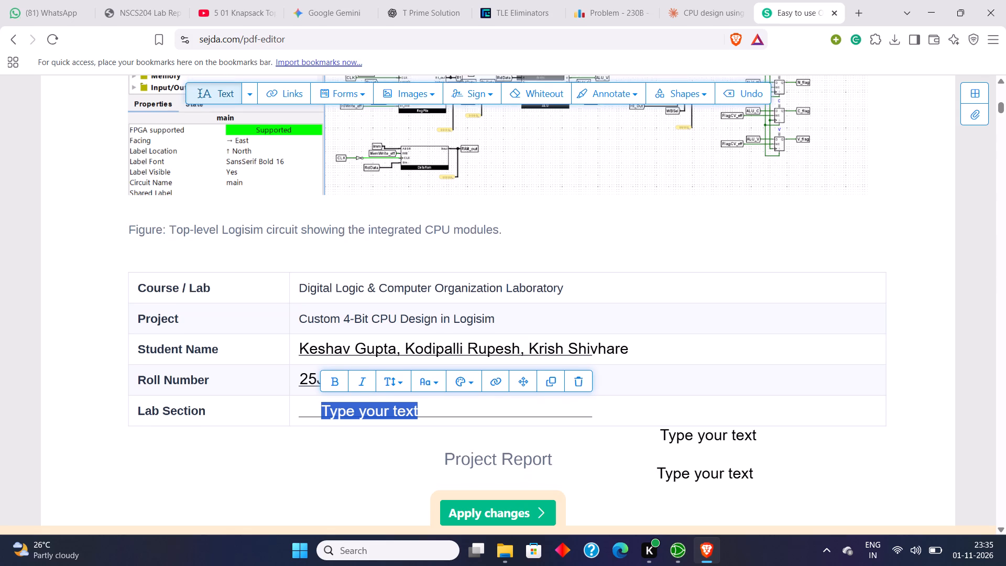
pyautogui.scroll(-1, 338, 421)
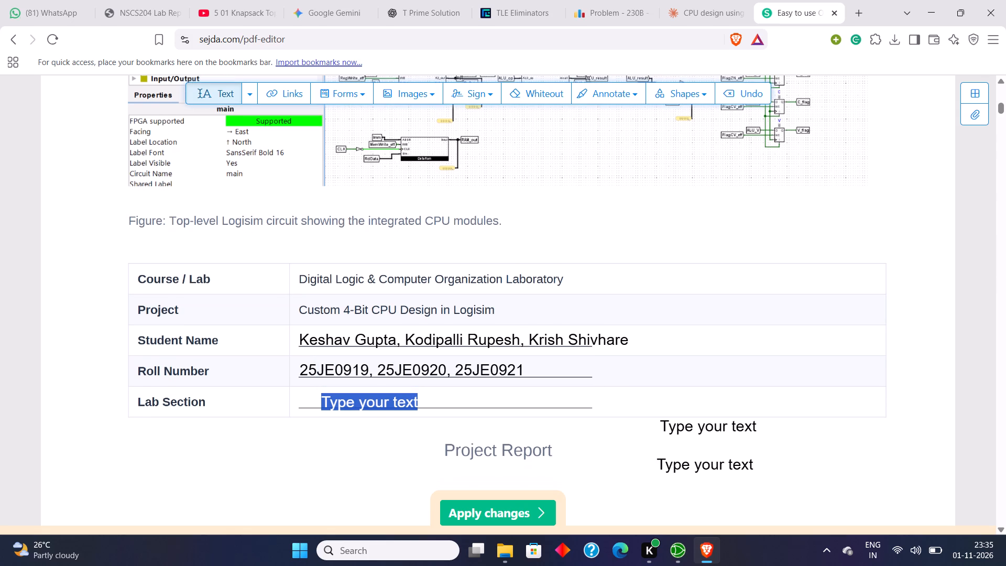
# Replace the Lab Section label in the cover table with "Group No.".
pyautogui.click(202, 403)
pyautogui.press('Right')
pyautogui.press('Right')
pyautogui.press('Right')
pyautogui.press('Right')
pyautogui.press('Right')
pyautogui.press('Right')
pyautogui.press('Right')
pyautogui.press('Right')
pyautogui.press('Right')
pyautogui.press('Right')
pyautogui.press('Right')
pyautogui.press('Right')
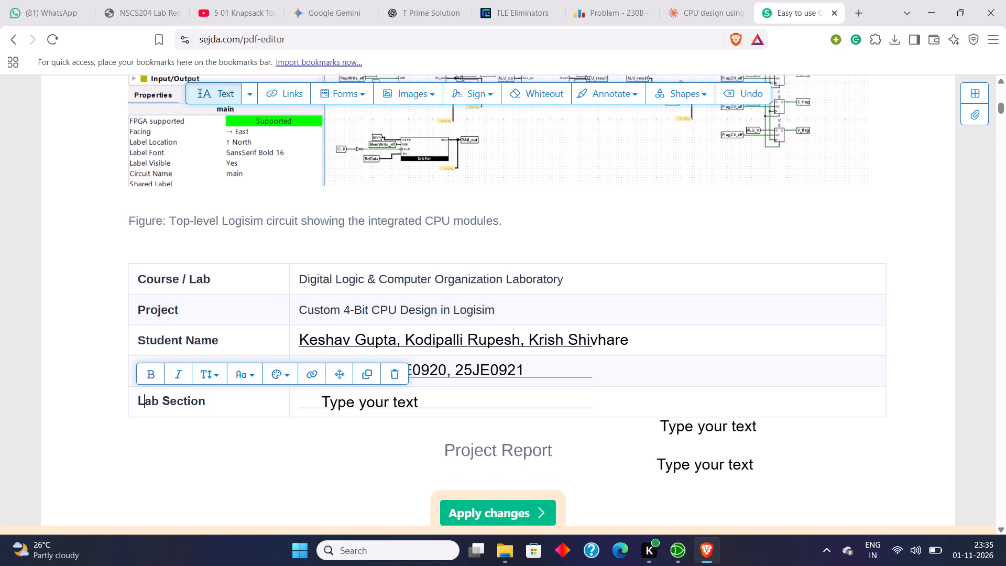
pyautogui.press('BackSpace')
pyautogui.press('BackSpace')
pyautogui.press('BackSpace')
pyautogui.press('BackSpace')
pyautogui.press('BackSpace')
pyautogui.press('BackSpace')
pyautogui.press('BackSpace')
pyautogui.press('BackSpace')
pyautogui.press('BackSpace')
pyautogui.press('BackSpace')
pyautogui.press('BackSpace')
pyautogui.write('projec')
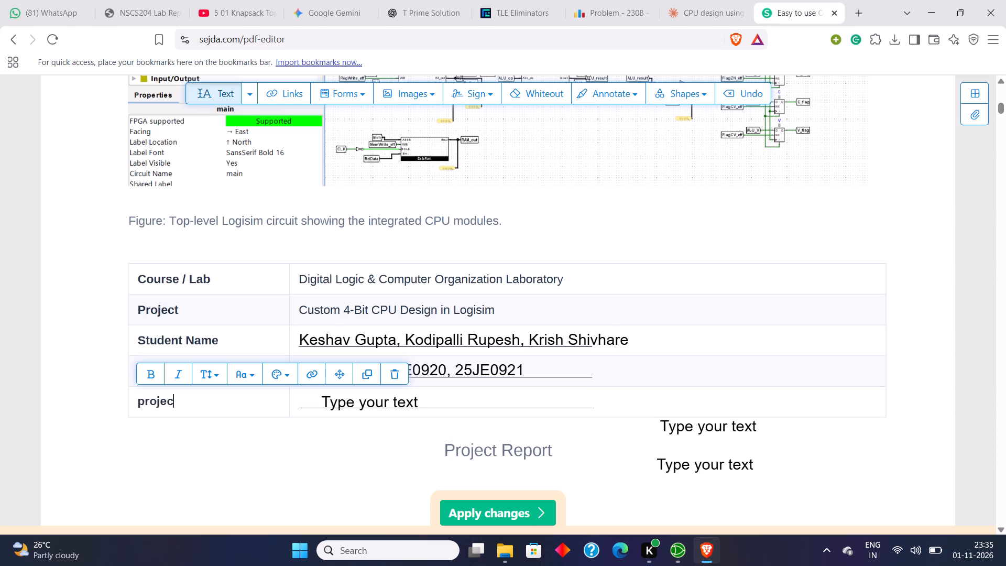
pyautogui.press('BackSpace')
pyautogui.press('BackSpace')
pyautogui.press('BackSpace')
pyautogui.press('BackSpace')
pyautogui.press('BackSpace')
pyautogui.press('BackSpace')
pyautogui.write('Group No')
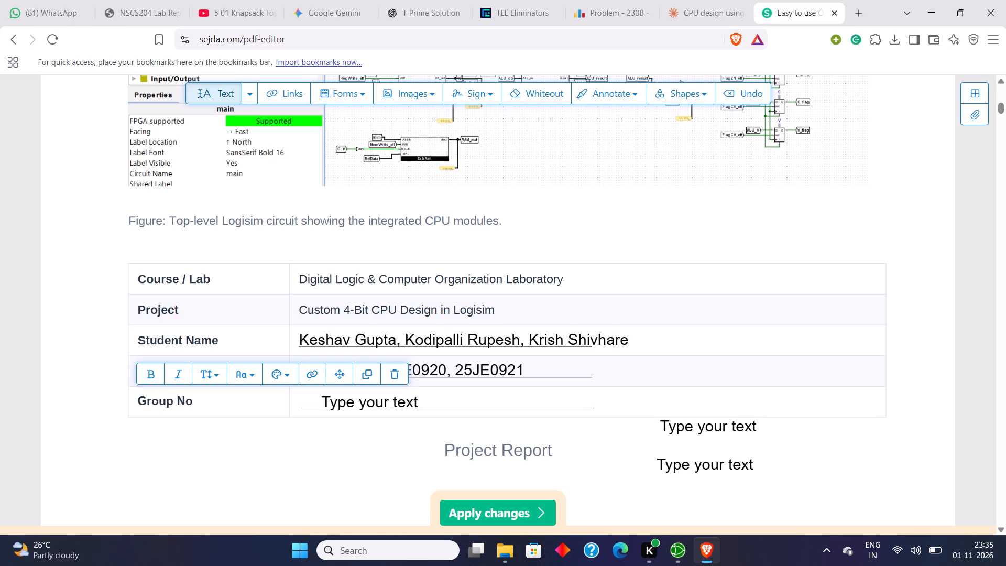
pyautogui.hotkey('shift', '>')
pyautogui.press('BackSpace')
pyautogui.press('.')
# Replace the placeholder text on the Group No. line with G8.
pyautogui.click(362, 402)
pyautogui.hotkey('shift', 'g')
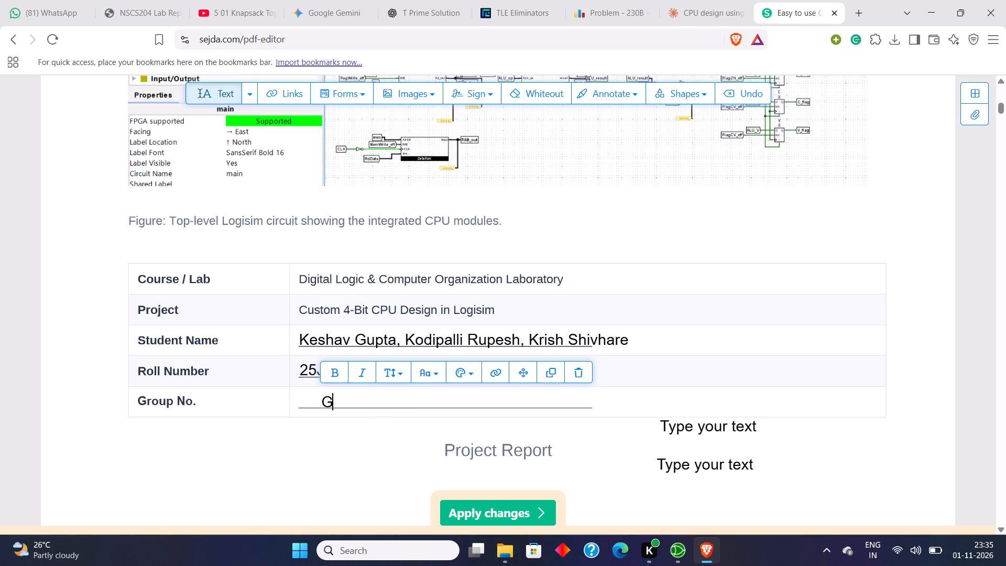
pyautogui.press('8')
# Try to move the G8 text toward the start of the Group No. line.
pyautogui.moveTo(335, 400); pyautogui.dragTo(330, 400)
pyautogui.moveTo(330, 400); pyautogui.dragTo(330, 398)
# Delete the two leftover "Type your text" placeholders below the cover table.
pyautogui.click(703, 463)
pyautogui.press('Delete')
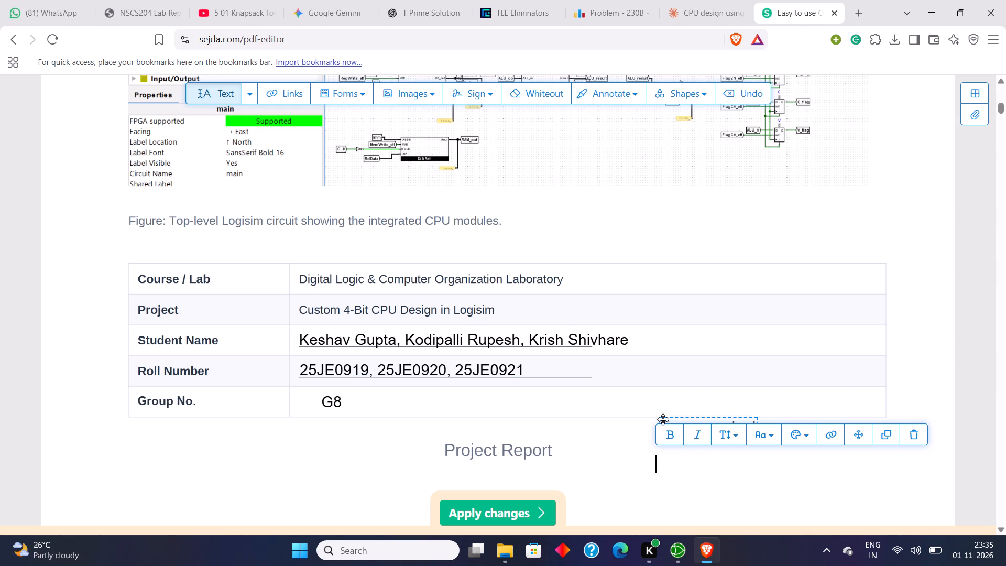
pyautogui.click(663, 419)
pyautogui.press('Delete')
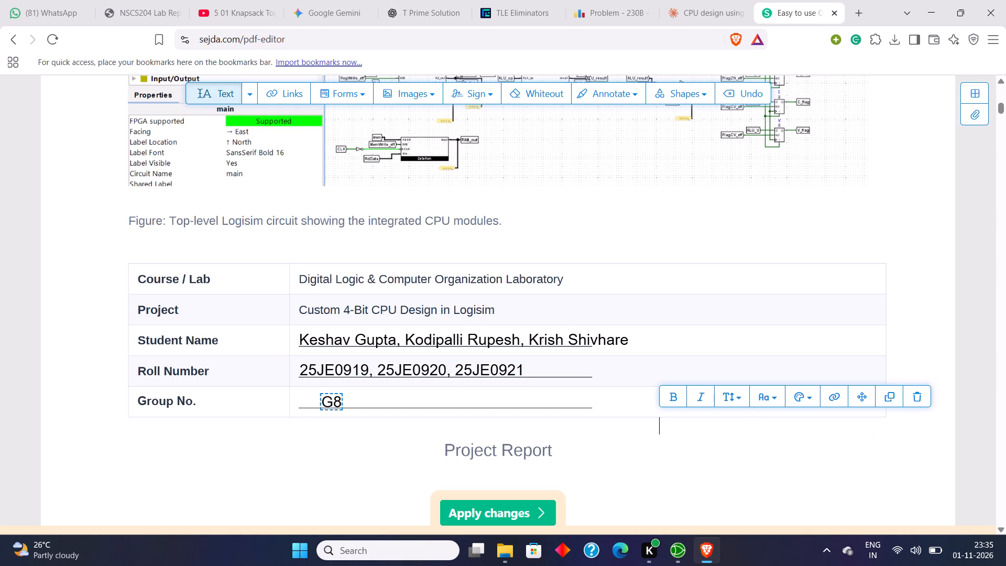
# Move the G8 text to the start of the Group No. line, leaving no stray placeholder text beneath it.
pyautogui.moveTo(340, 402); pyautogui.dragTo(323, 401)
pyautogui.click(323, 401)
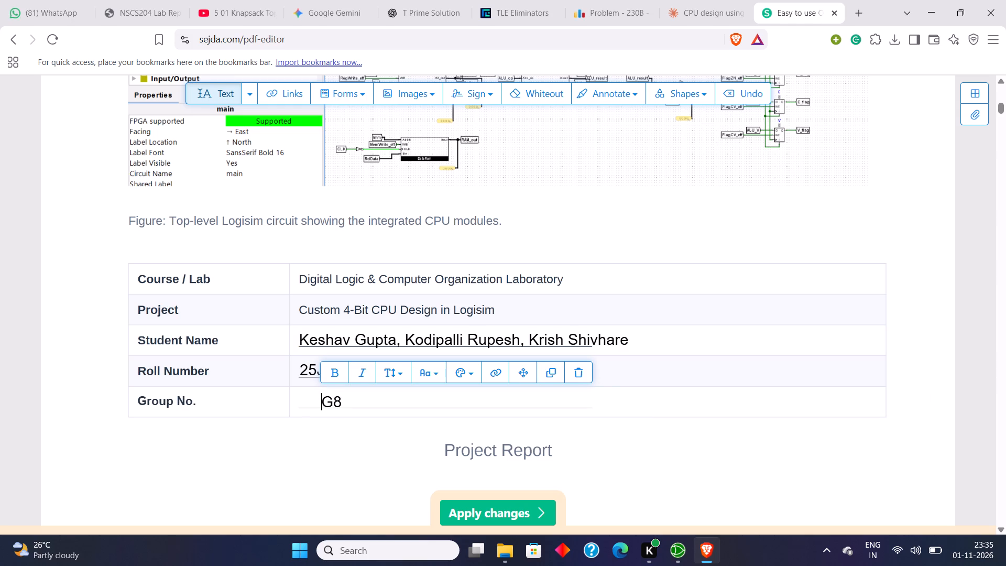
pyautogui.click(341, 429)
pyautogui.moveTo(331, 406); pyautogui.dragTo(329, 406)
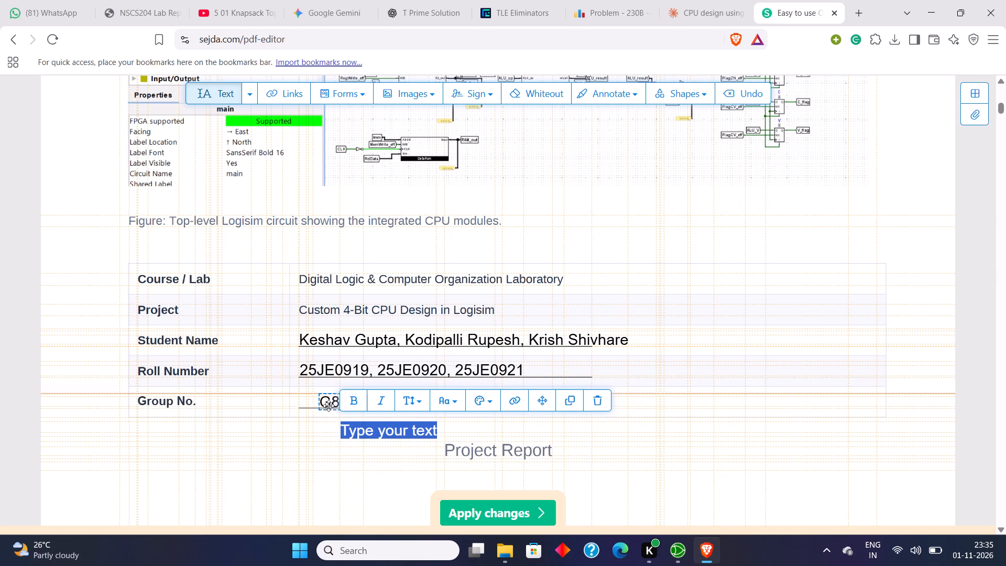
pyautogui.moveTo(329, 406); pyautogui.dragTo(312, 404)
pyautogui.click(376, 424)
pyautogui.press('Delete')
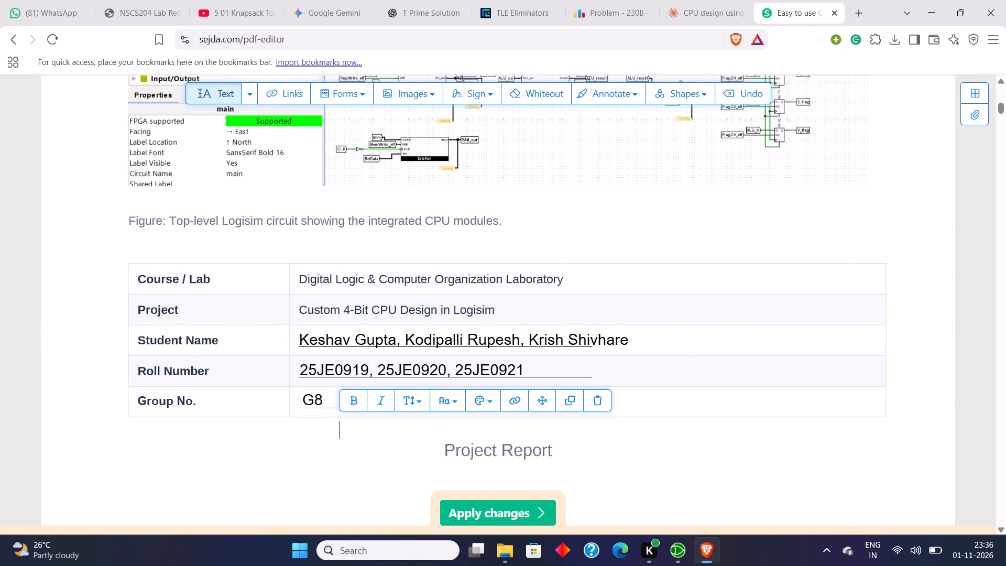
# Review the Custom 4-Bit CPU report from the cover through section 9, checking its text, tables and circuit figures.
pyautogui.scroll(4, 476, 279)
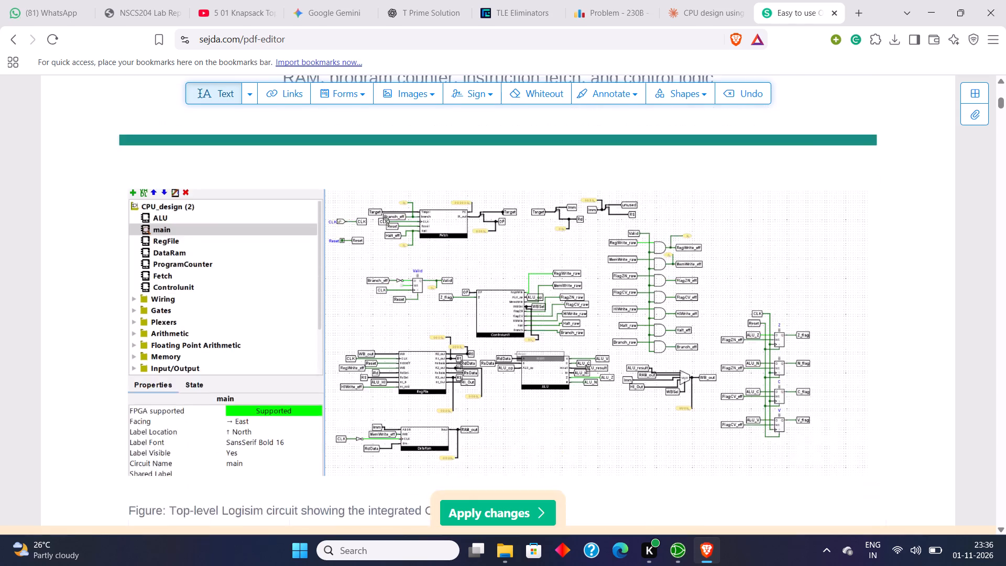
pyautogui.scroll(3, 476, 279)
pyautogui.scroll(-5, 476, 279)
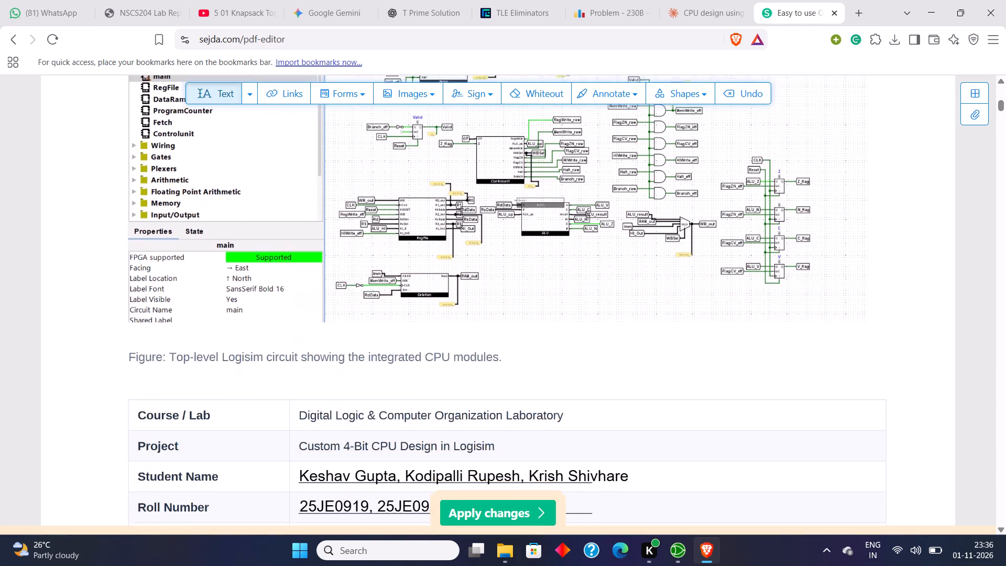
pyautogui.scroll(-6, 476, 279)
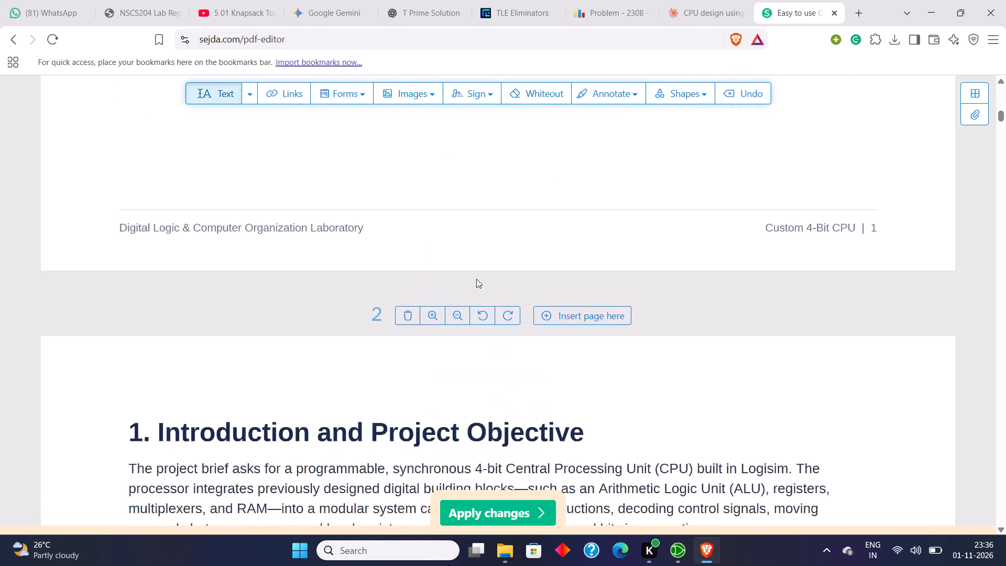
pyautogui.scroll(-6, 476, 279)
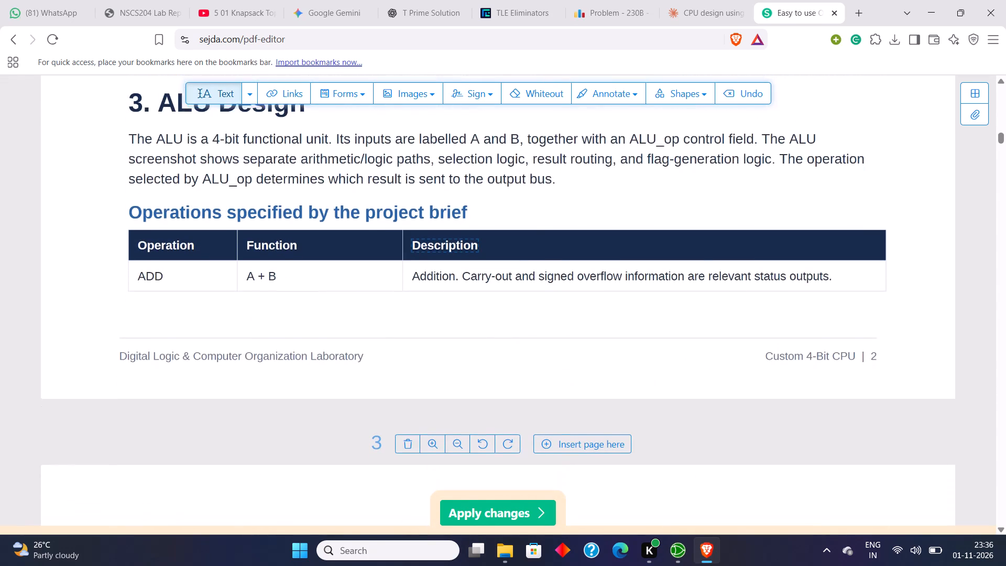
pyautogui.scroll(-6, 476, 279)
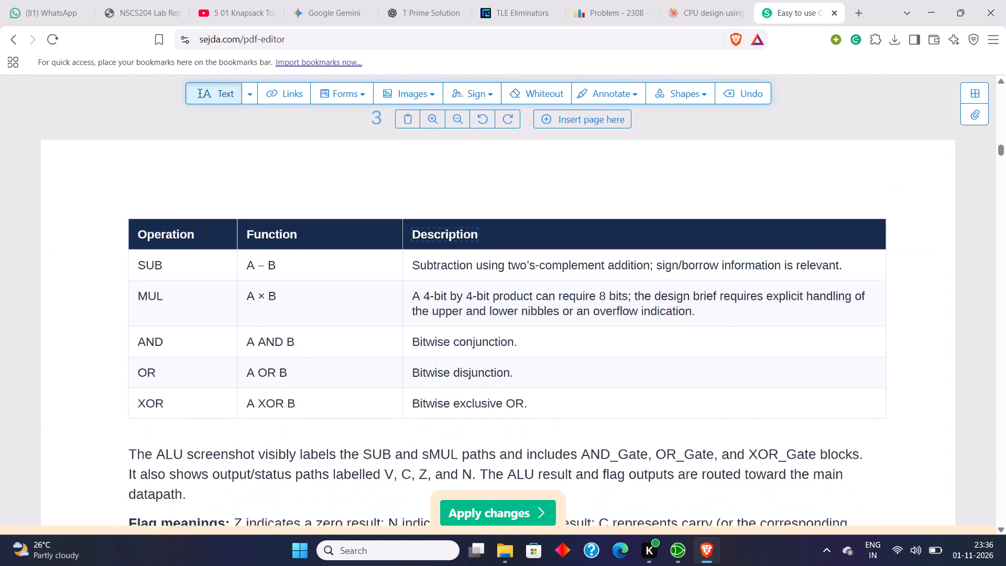
pyautogui.scroll(-6, 476, 279)
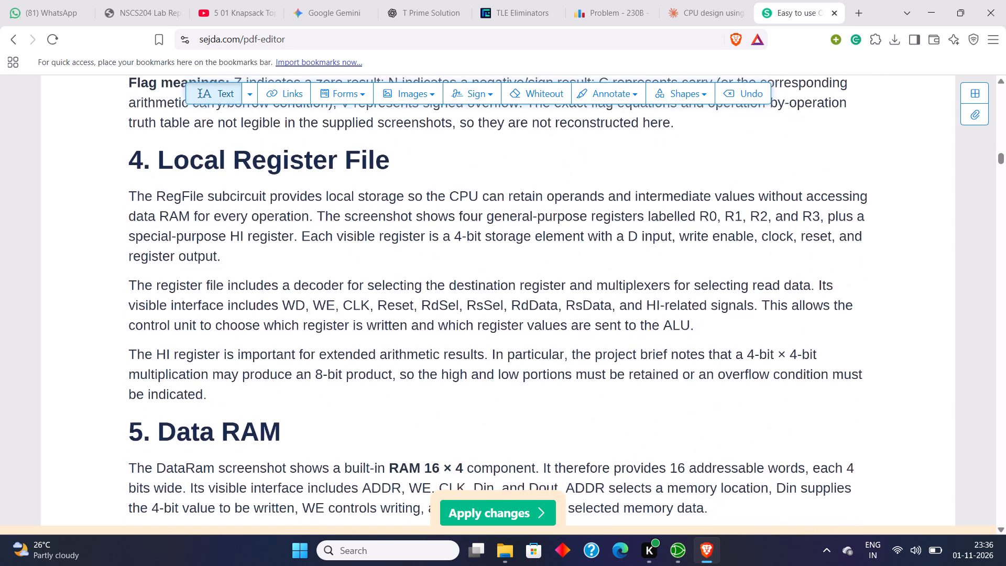
pyautogui.scroll(-6, 476, 279)
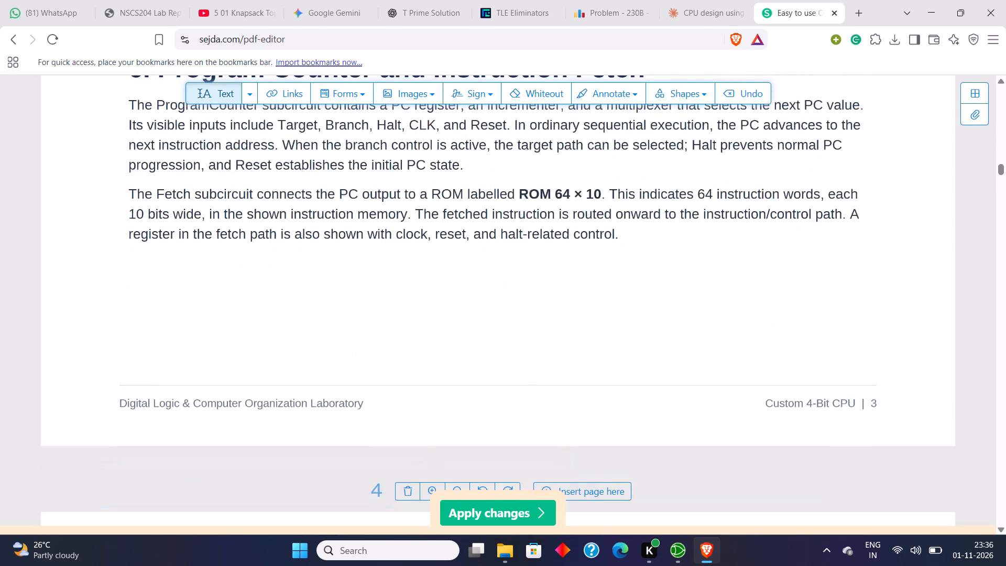
pyautogui.scroll(-6, 476, 279)
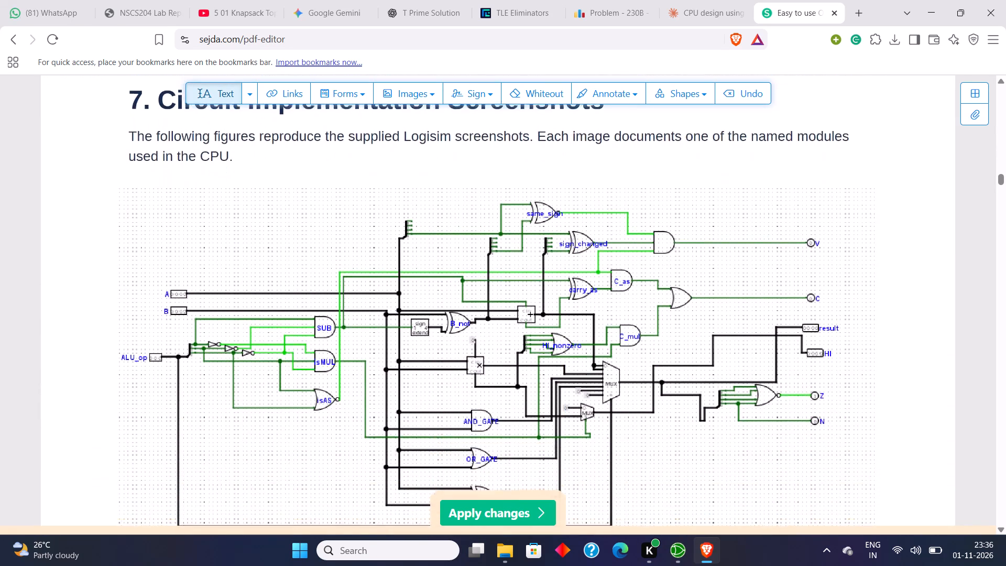
pyautogui.scroll(-6, 476, 279)
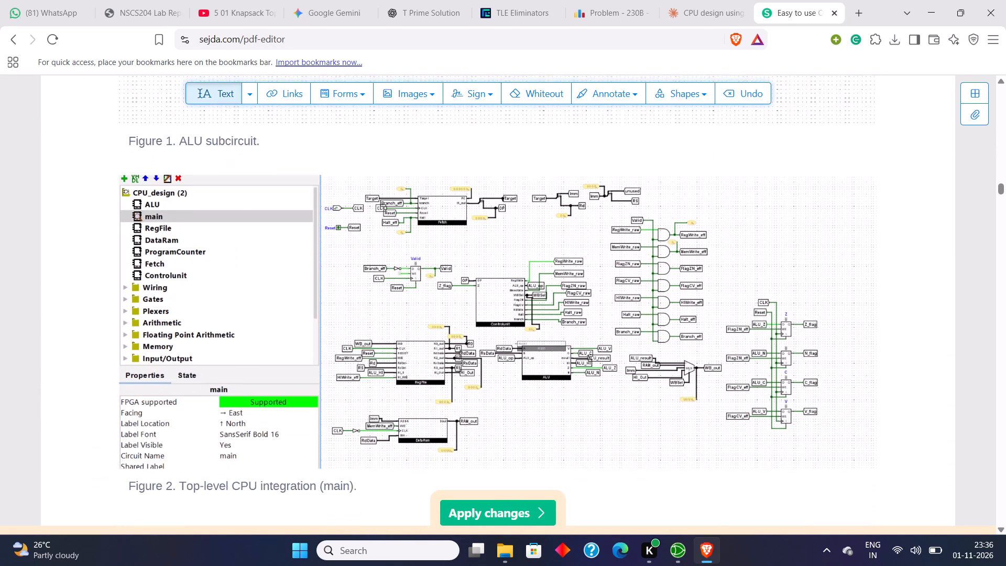
pyautogui.scroll(-6, 476, 279)
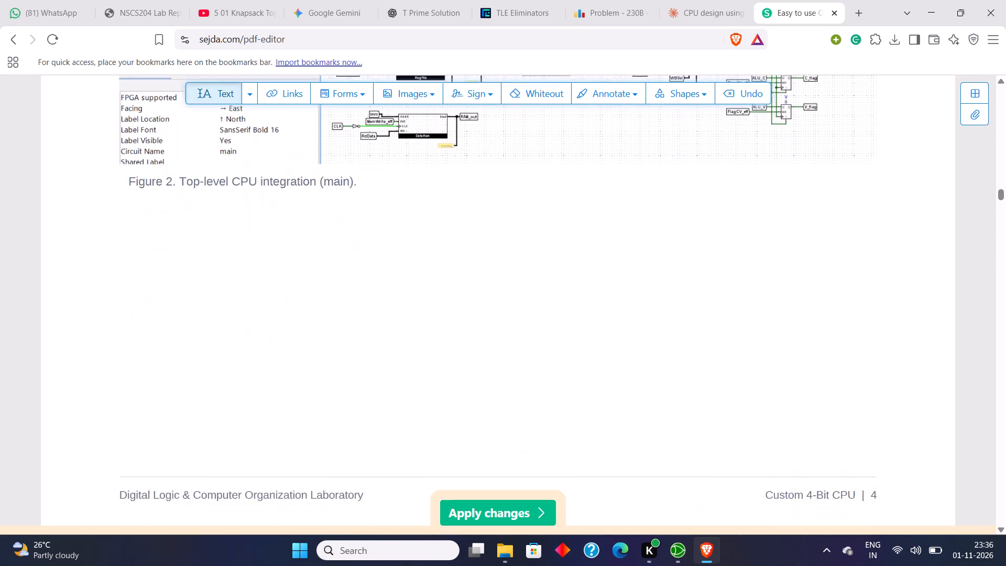
pyautogui.scroll(-6, 476, 279)
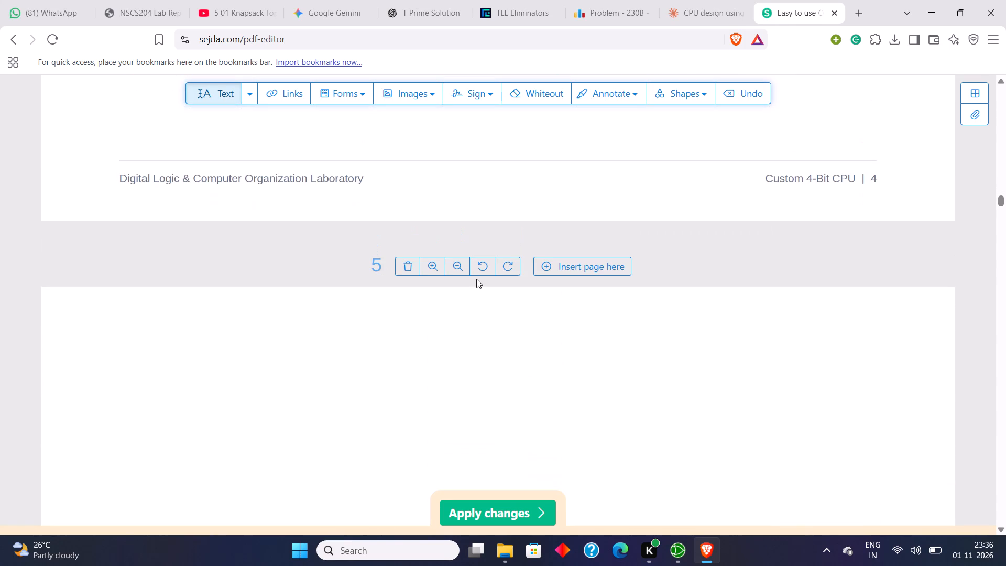
pyautogui.scroll(-4, 476, 279)
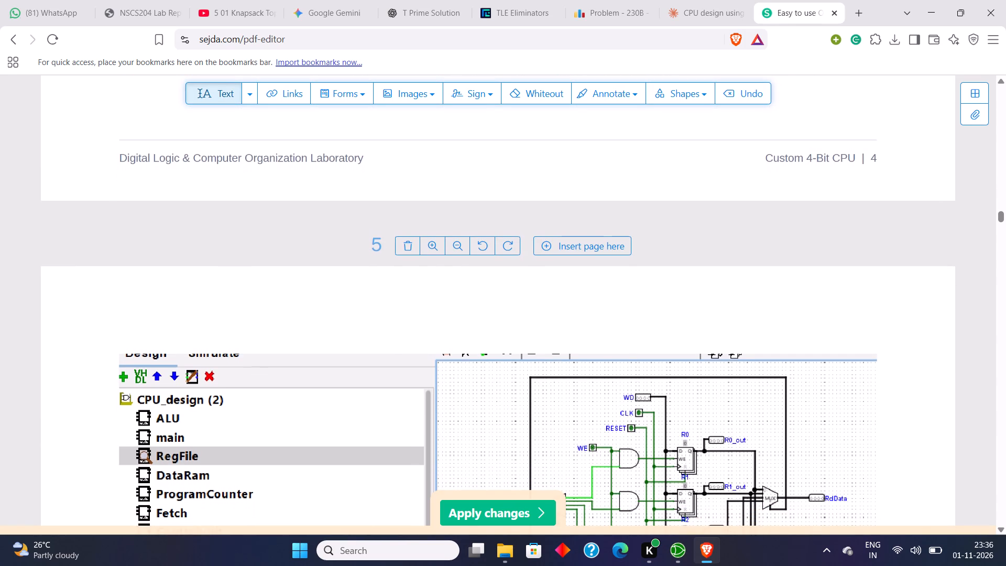
pyautogui.scroll(-3, 473, 323)
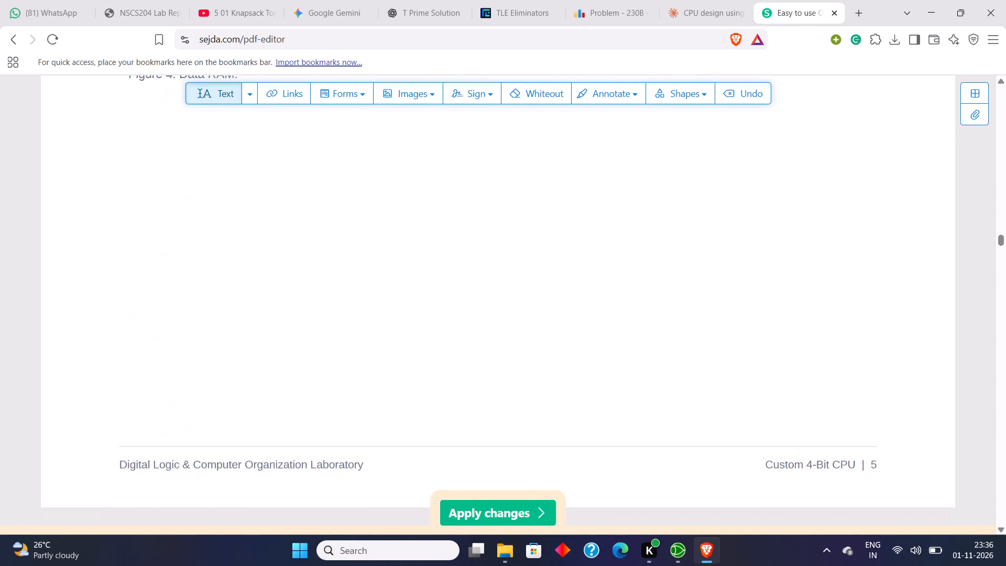
pyautogui.scroll(-4, 473, 323)
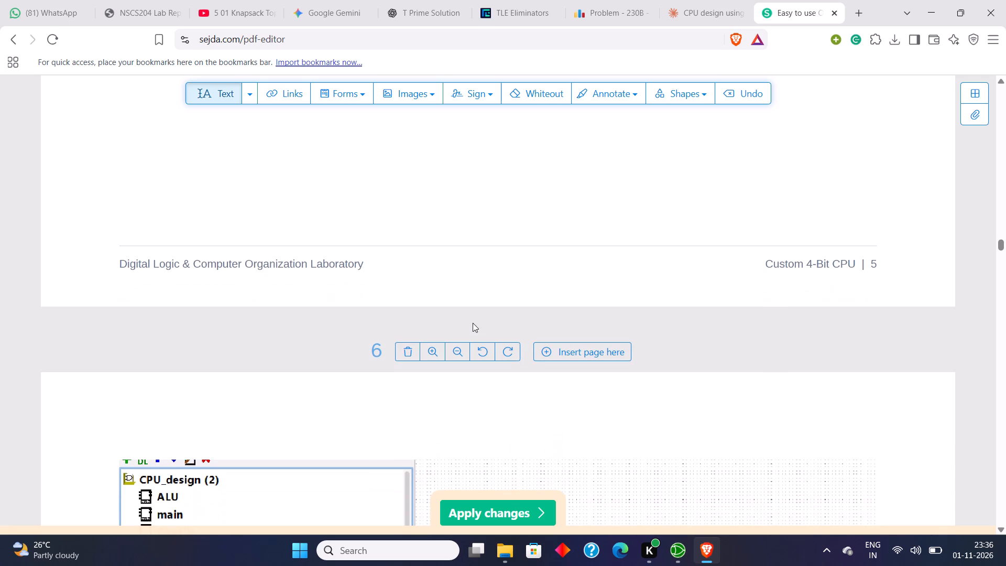
pyautogui.scroll(-5, 473, 323)
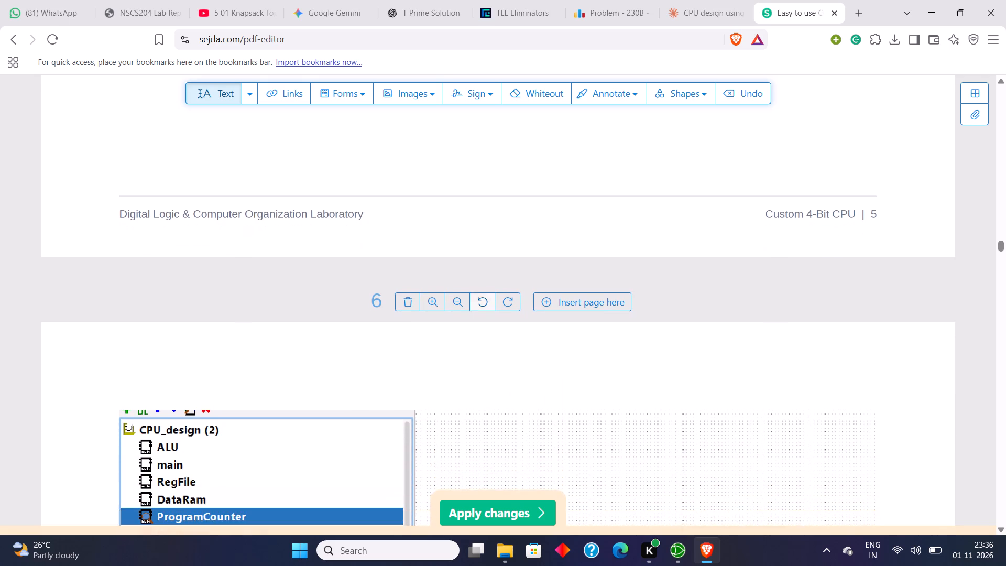
pyautogui.scroll(-5, 473, 323)
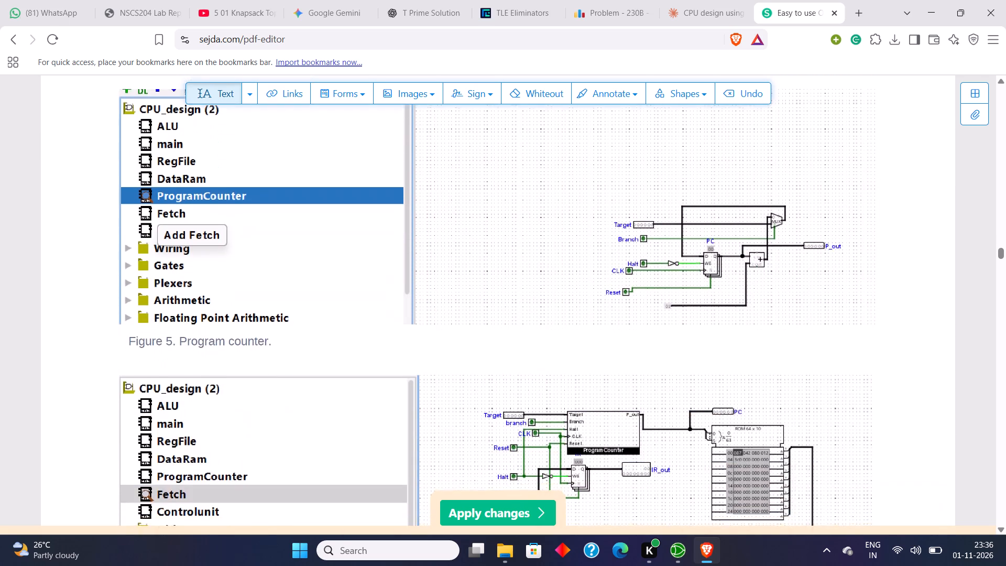
pyautogui.scroll(-4, 473, 323)
pyautogui.scroll(2, 473, 323)
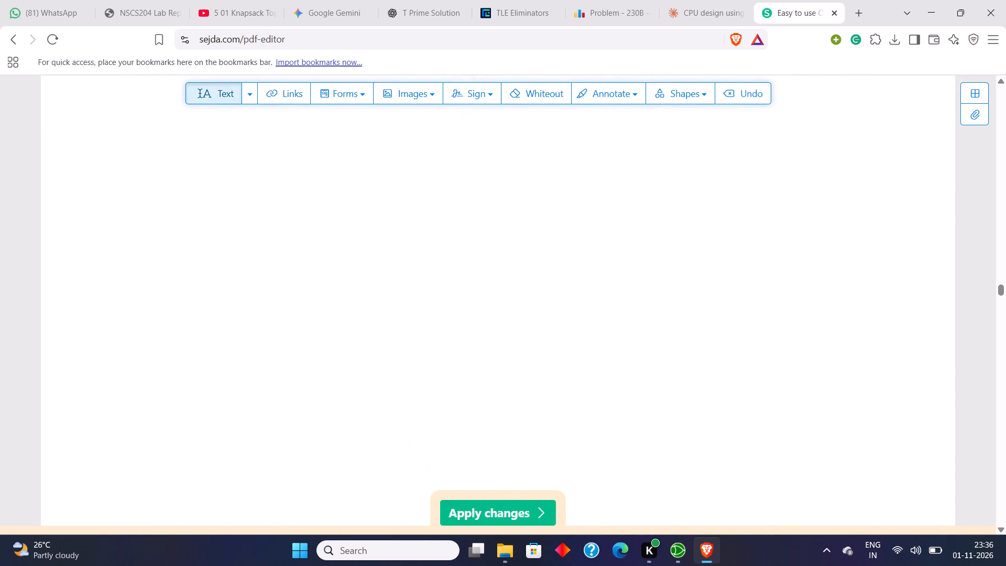
pyautogui.scroll(2, 473, 323)
pyautogui.scroll(-1, 473, 323)
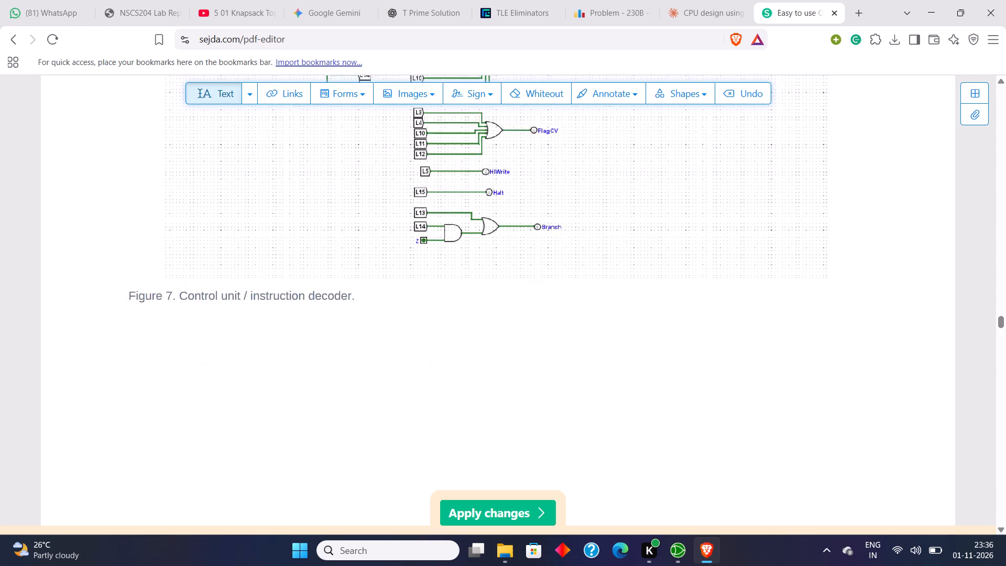
pyautogui.scroll(-9, 473, 323)
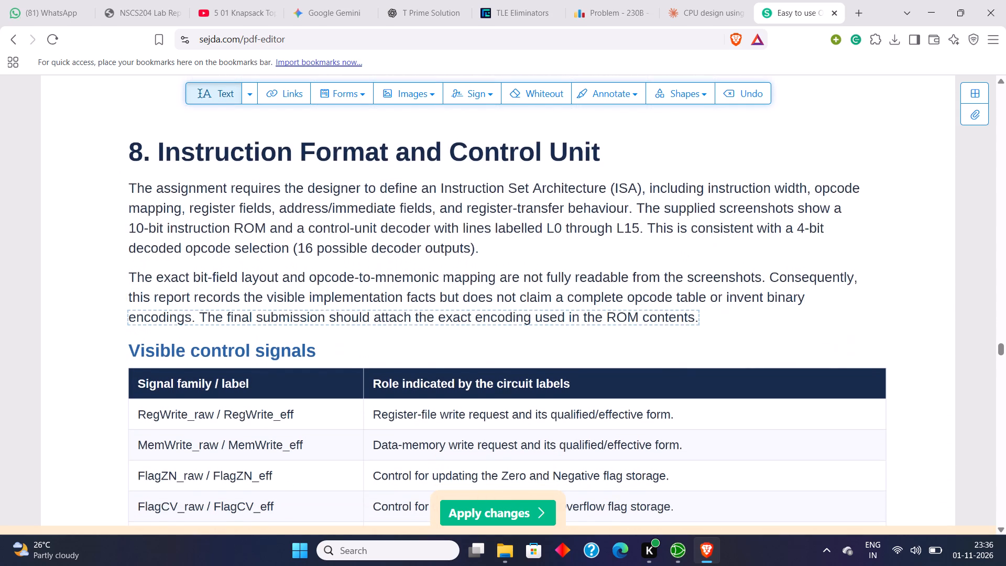
pyautogui.scroll(-4, 473, 323)
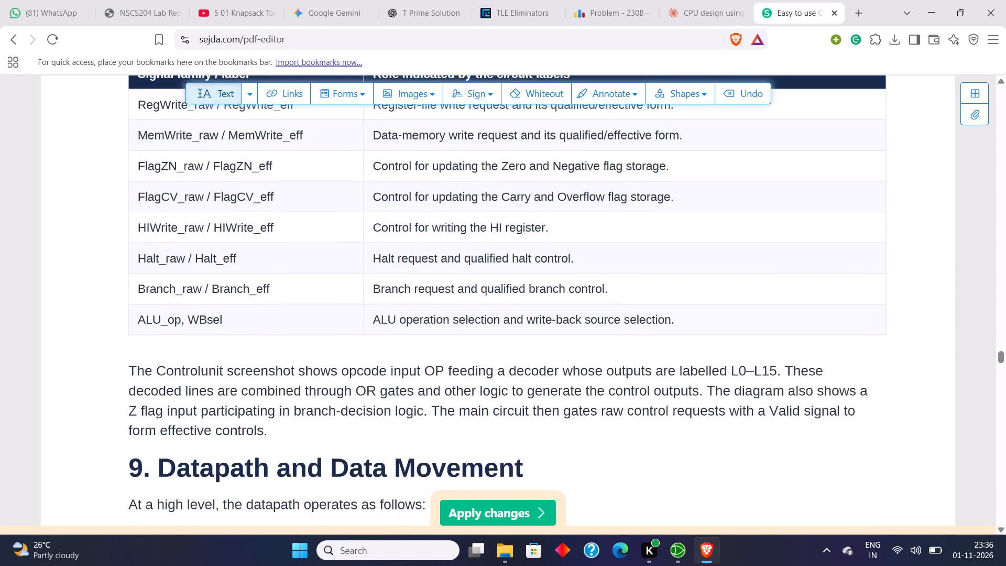
pyautogui.scroll(20, 473, 323)
pyautogui.scroll(14, 473, 323)
pyautogui.scroll(12, 473, 323)
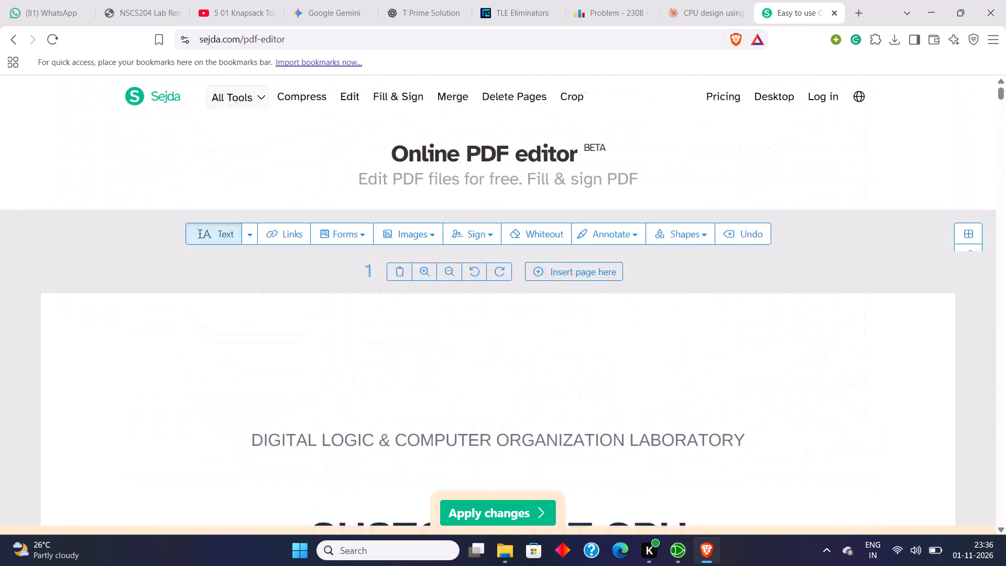
pyautogui.scroll(-8, 473, 323)
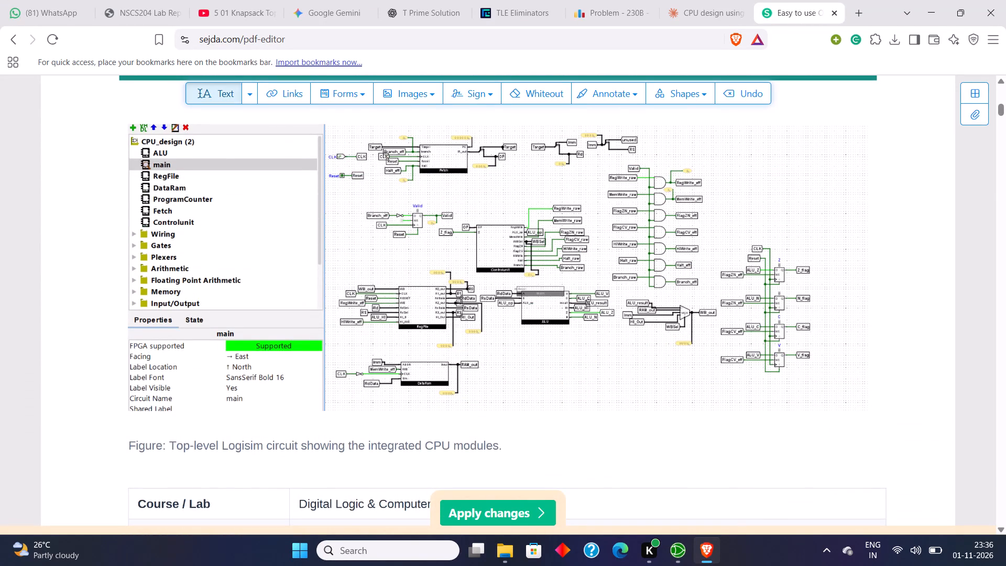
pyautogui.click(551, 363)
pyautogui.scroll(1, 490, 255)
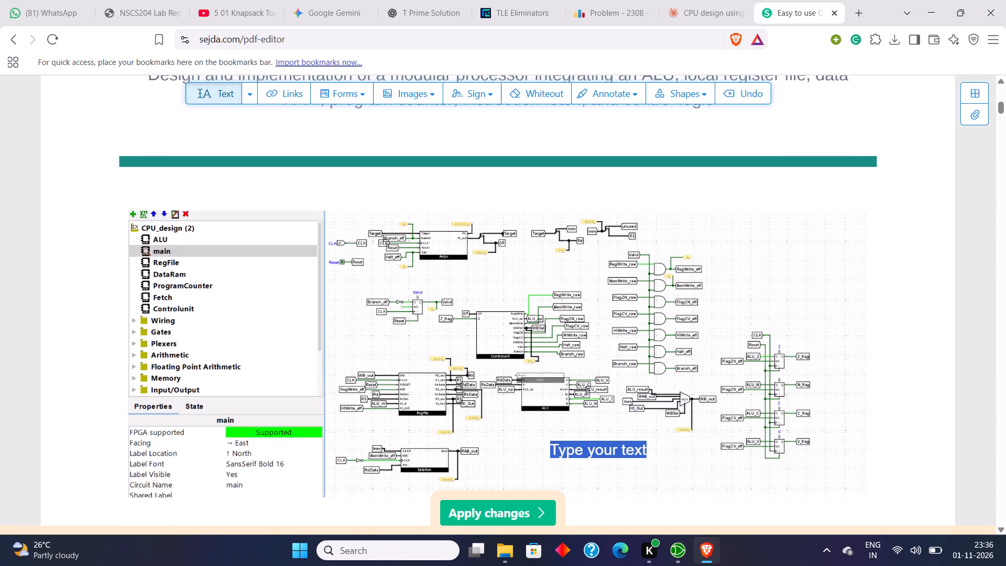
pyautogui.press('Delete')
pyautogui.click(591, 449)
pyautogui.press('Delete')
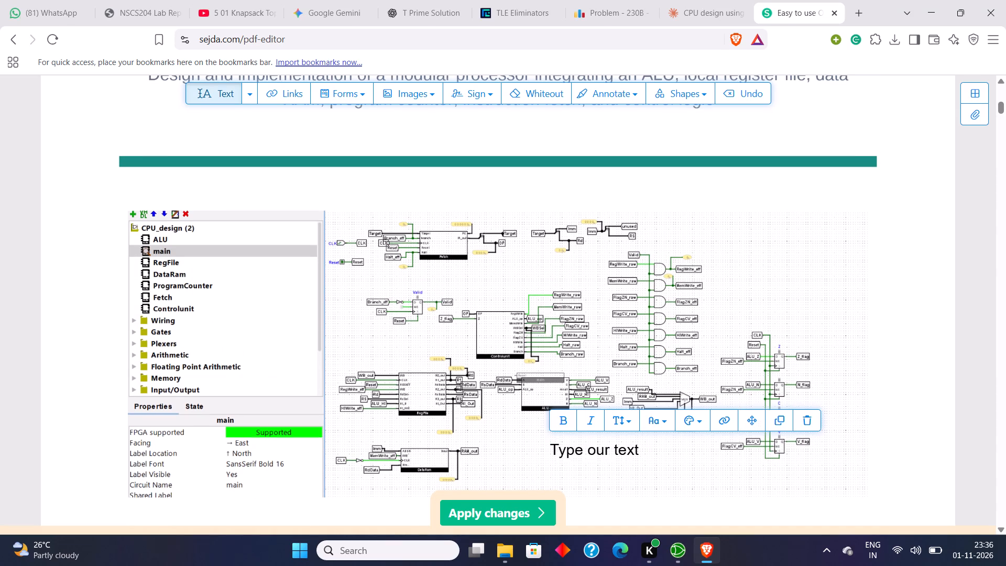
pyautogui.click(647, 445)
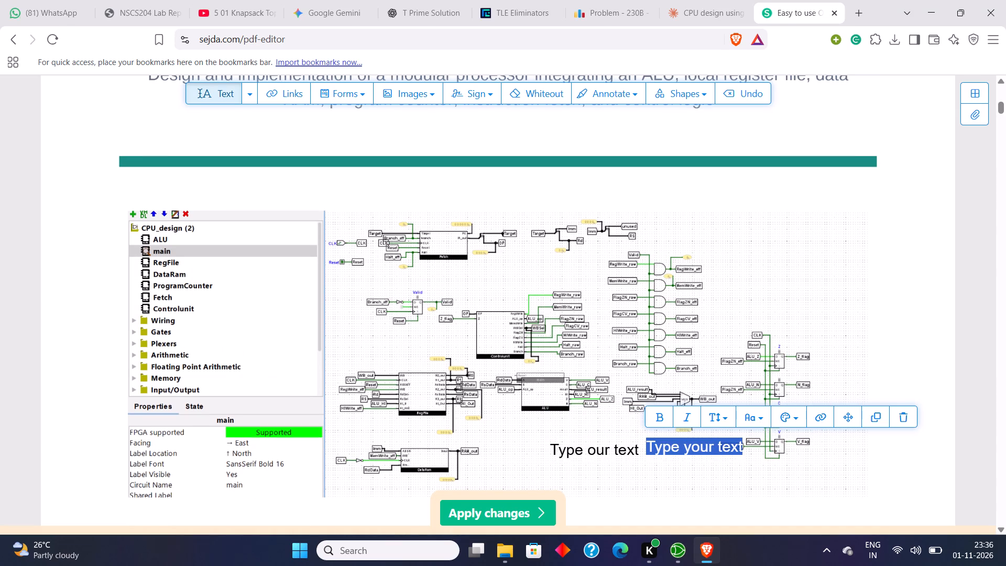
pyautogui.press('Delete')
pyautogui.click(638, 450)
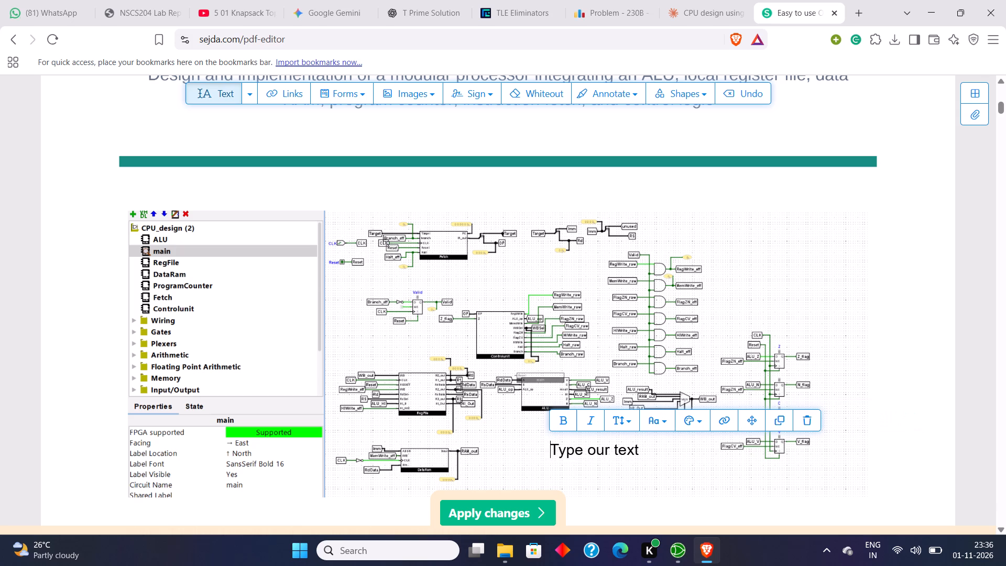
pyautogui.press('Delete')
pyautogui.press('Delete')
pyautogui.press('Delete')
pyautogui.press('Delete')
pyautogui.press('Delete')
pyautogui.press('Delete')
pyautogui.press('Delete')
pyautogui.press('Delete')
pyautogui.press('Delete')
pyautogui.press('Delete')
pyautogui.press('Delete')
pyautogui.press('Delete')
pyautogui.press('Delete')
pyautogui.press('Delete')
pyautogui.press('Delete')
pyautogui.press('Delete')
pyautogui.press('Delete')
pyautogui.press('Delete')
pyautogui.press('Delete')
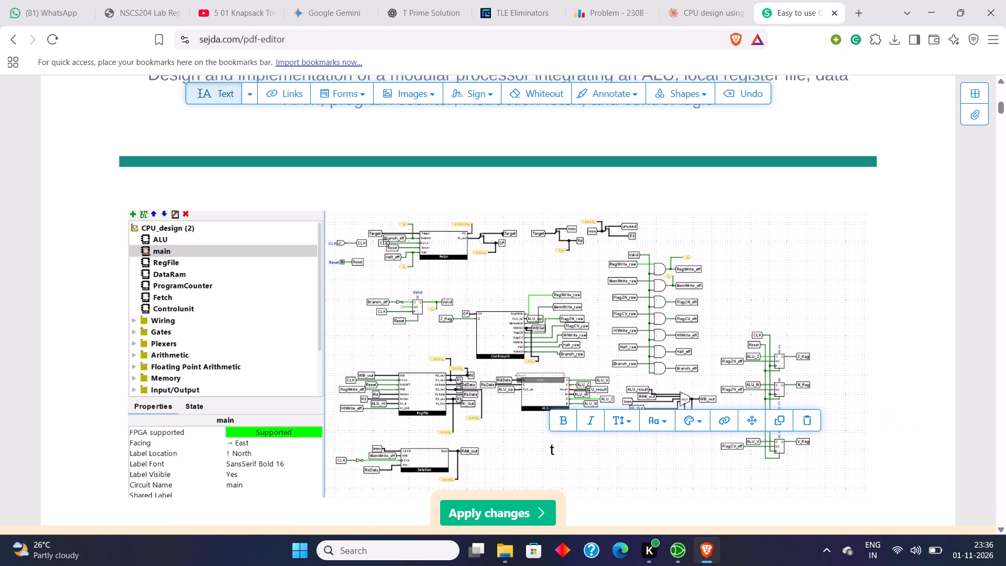
# Delete the existing Logisim circuit image from the cover page, above the figure caption.
pyautogui.click(431, 95)
pyautogui.click(438, 204)
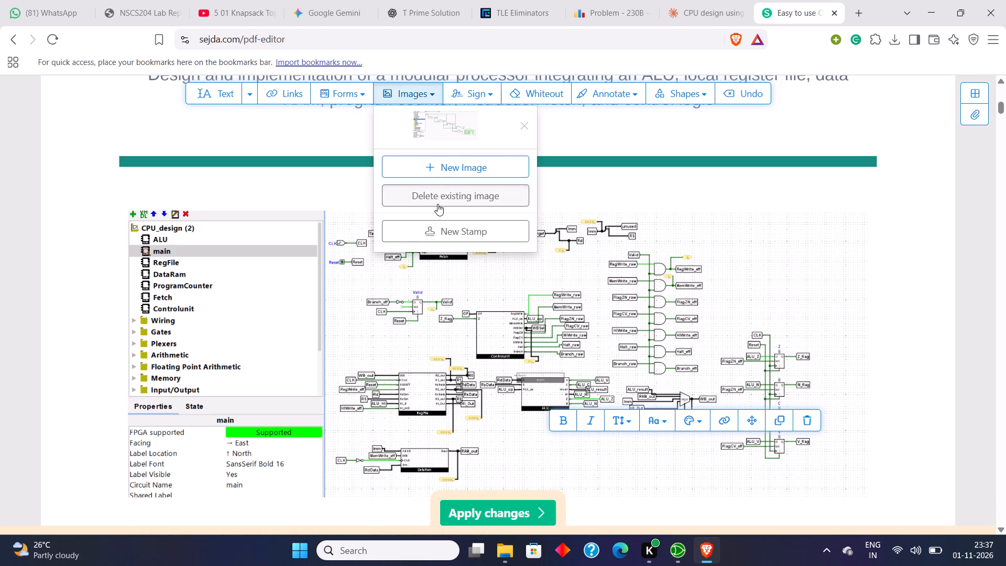
pyautogui.click(459, 276)
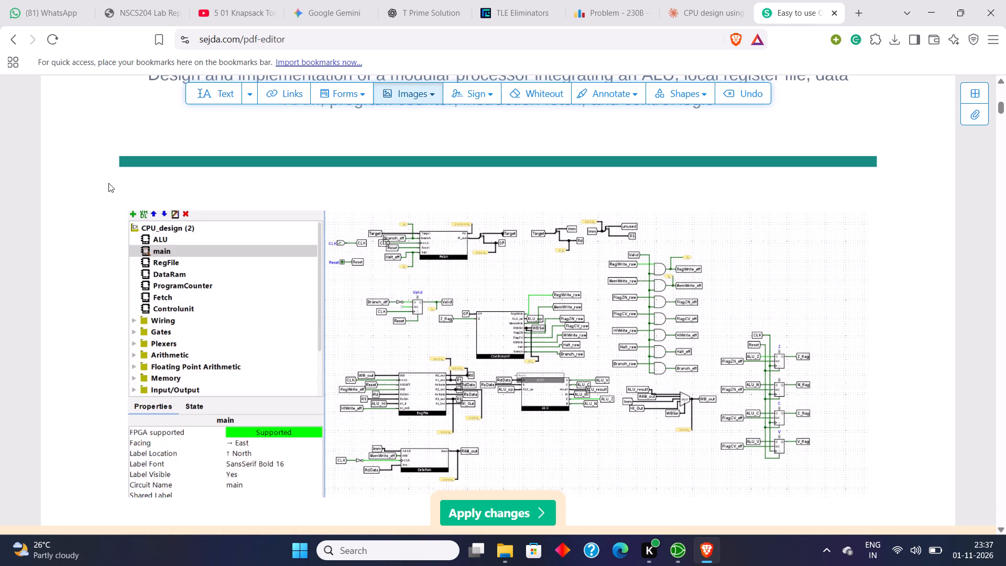
pyautogui.click(155, 208)
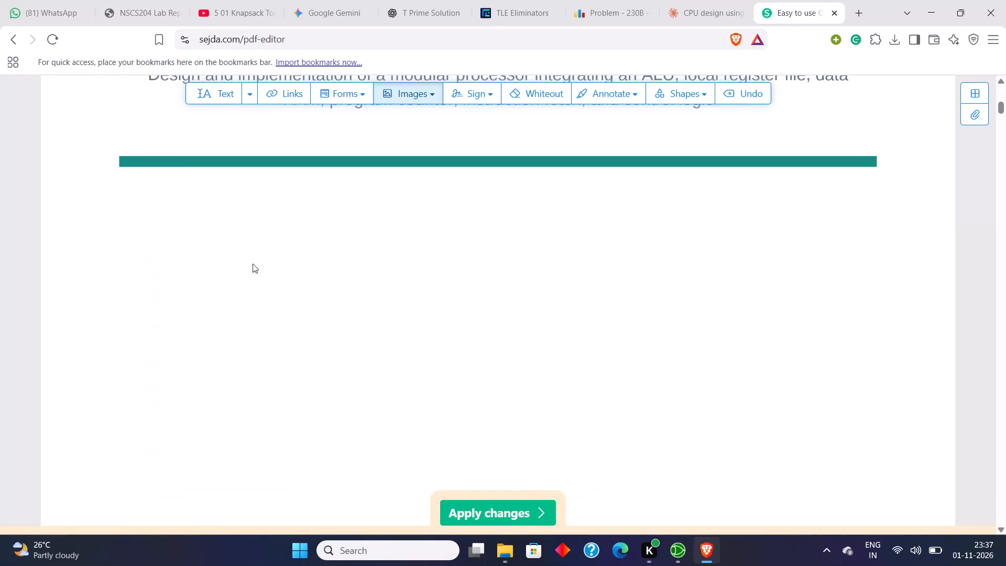
pyautogui.scroll(-1, 290, 284)
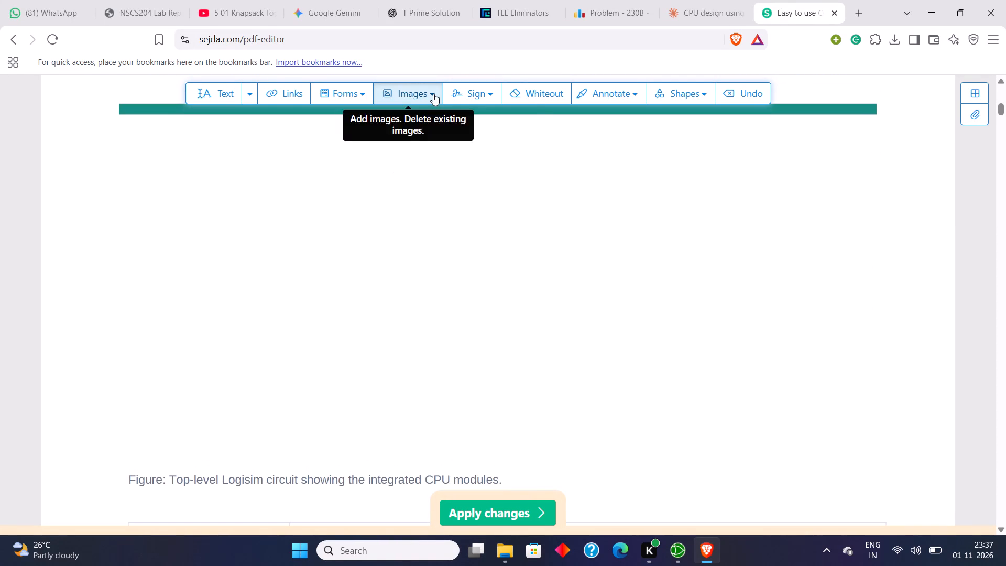
pyautogui.click(433, 94)
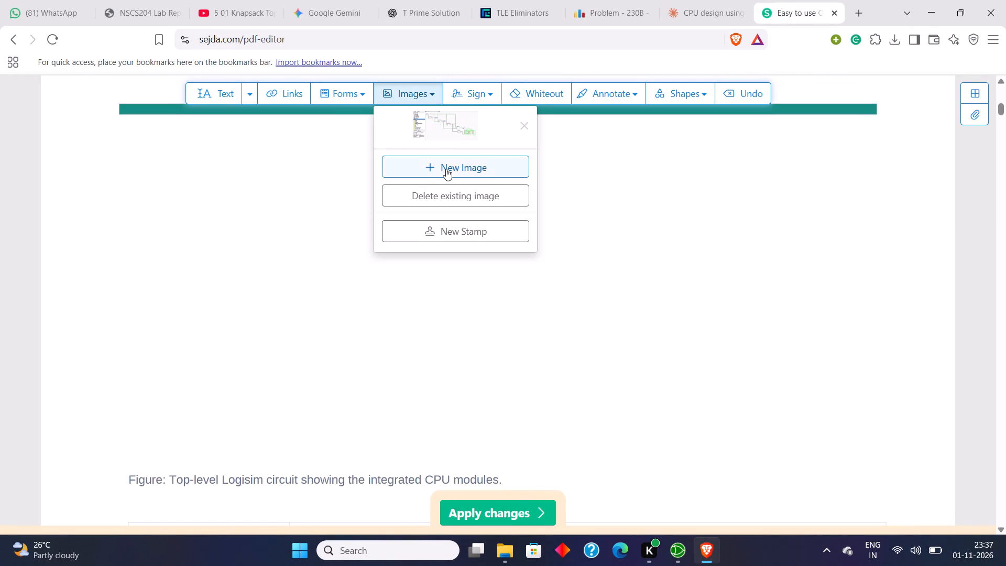
pyautogui.click(446, 169)
pyautogui.scroll(1, 81, 147)
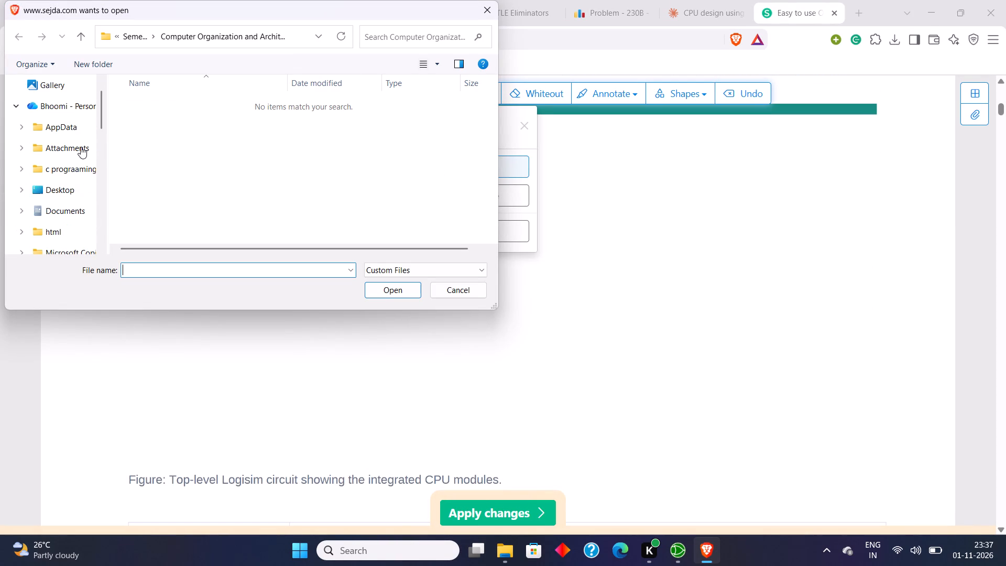
pyautogui.scroll(2, 81, 147)
pyautogui.doubleClick(64, 116)
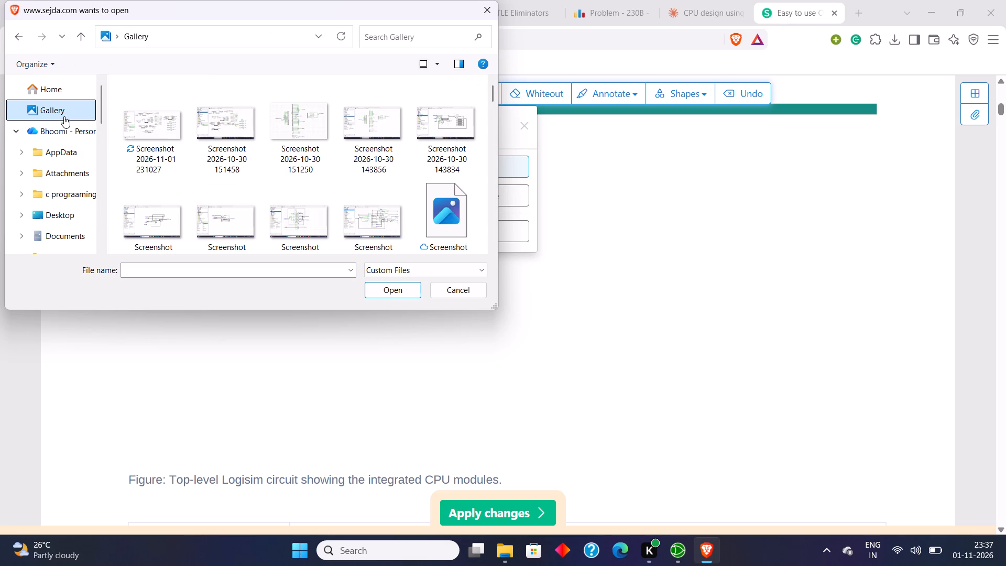
pyautogui.click(133, 139)
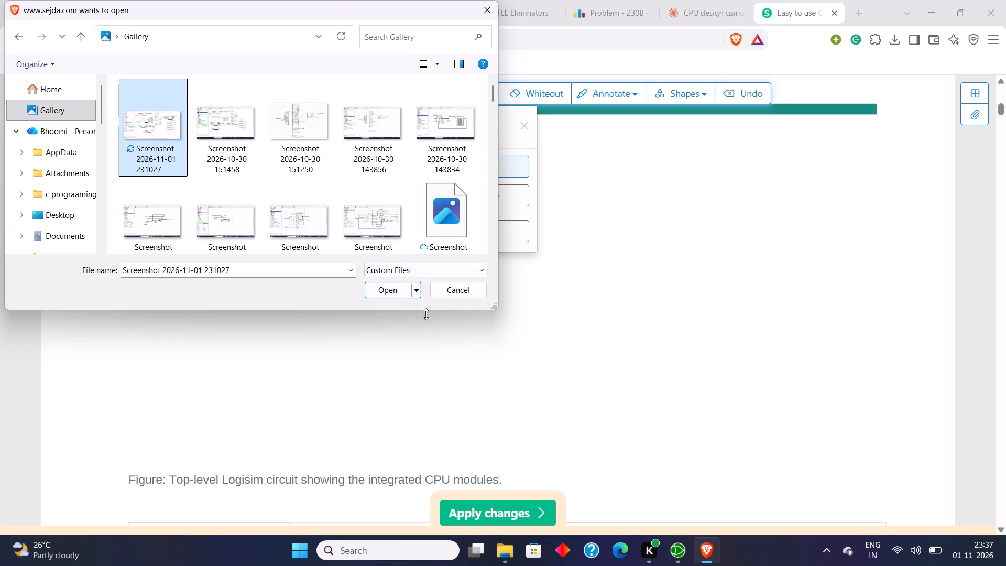
pyautogui.click(396, 286)
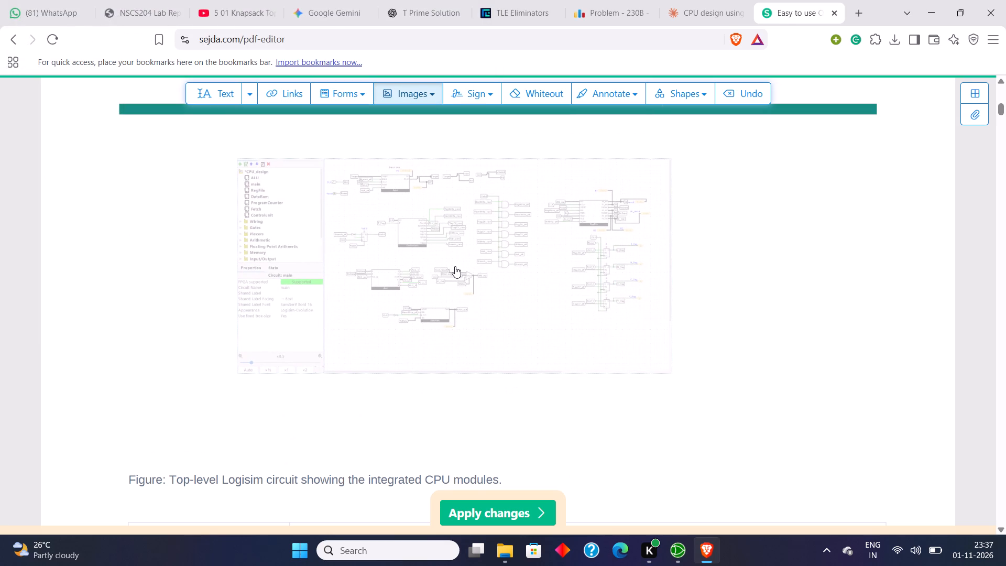
pyautogui.click(455, 275)
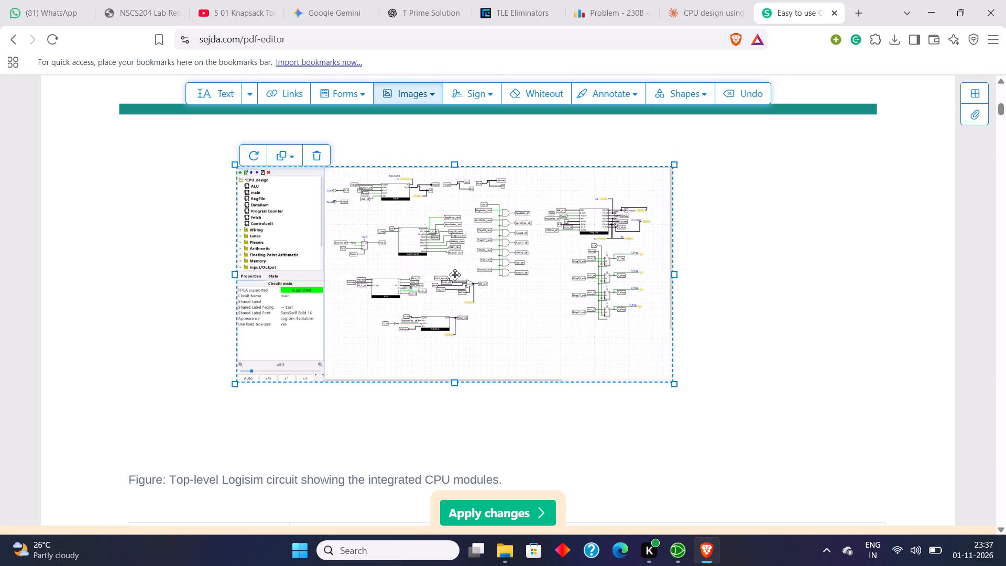
# Enlarge the inserted circuit screenshot sideways toward both page margins.
pyautogui.moveTo(236, 274); pyautogui.dragTo(173, 274)
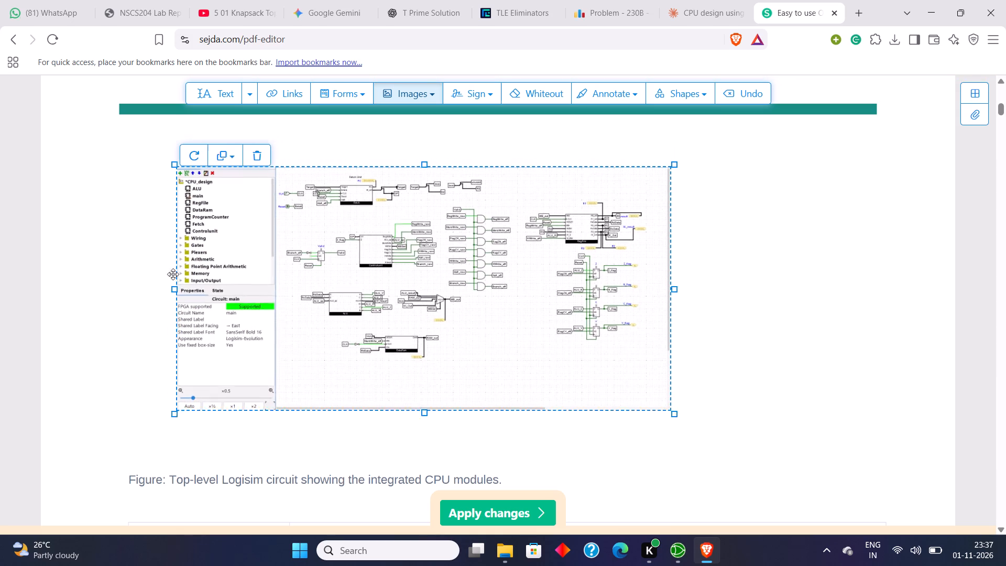
pyautogui.moveTo(173, 274); pyautogui.dragTo(110, 267)
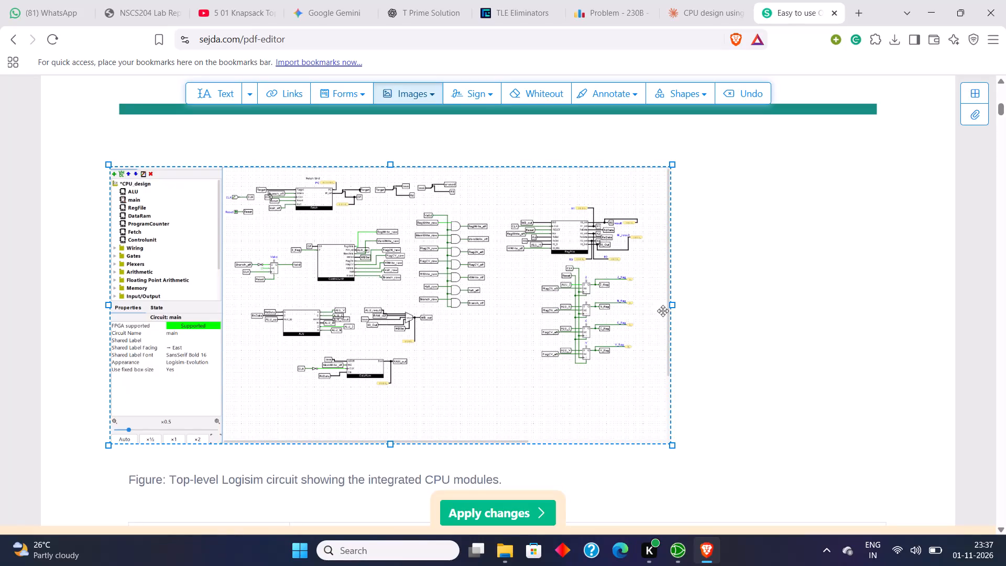
pyautogui.moveTo(672, 306); pyautogui.dragTo(719, 291)
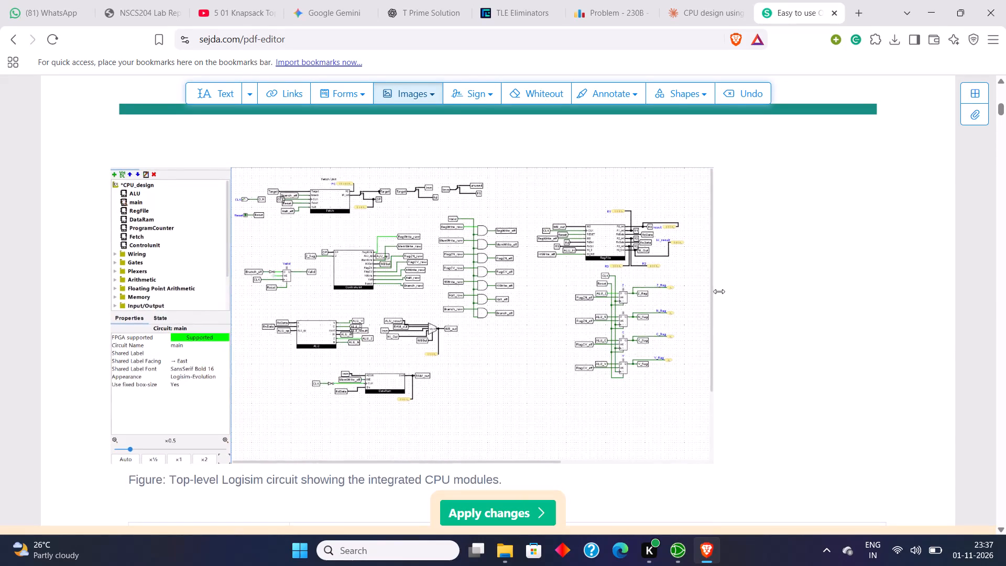
pyautogui.moveTo(719, 291); pyautogui.dragTo(734, 287)
pyautogui.hscroll(1, 584, 335)
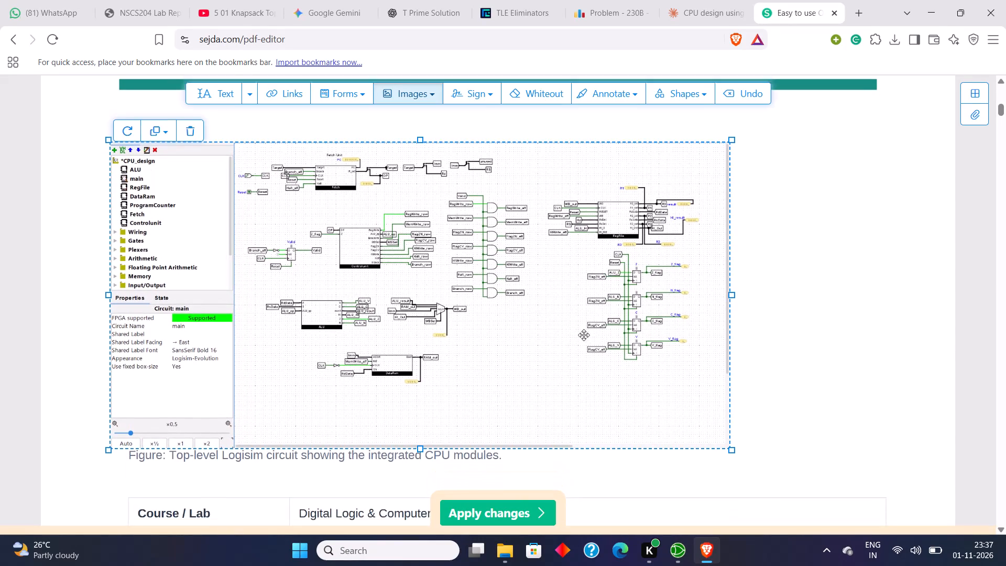
pyautogui.hscroll(1, 584, 335)
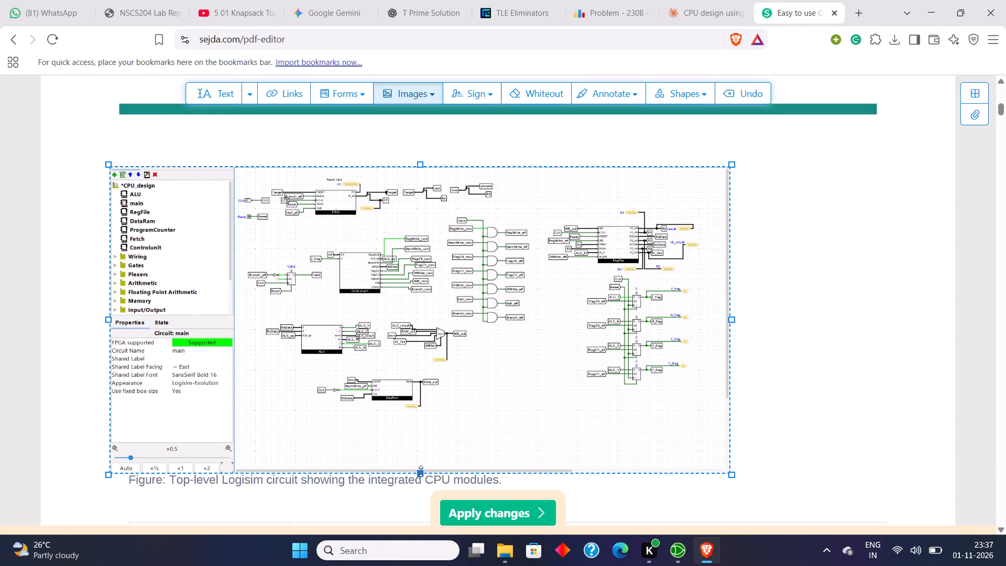
# Shrink the circuit screenshot from its bottom edge and lower-left corner so it clears the figure caption.
pyautogui.moveTo(421, 471); pyautogui.dragTo(419, 438)
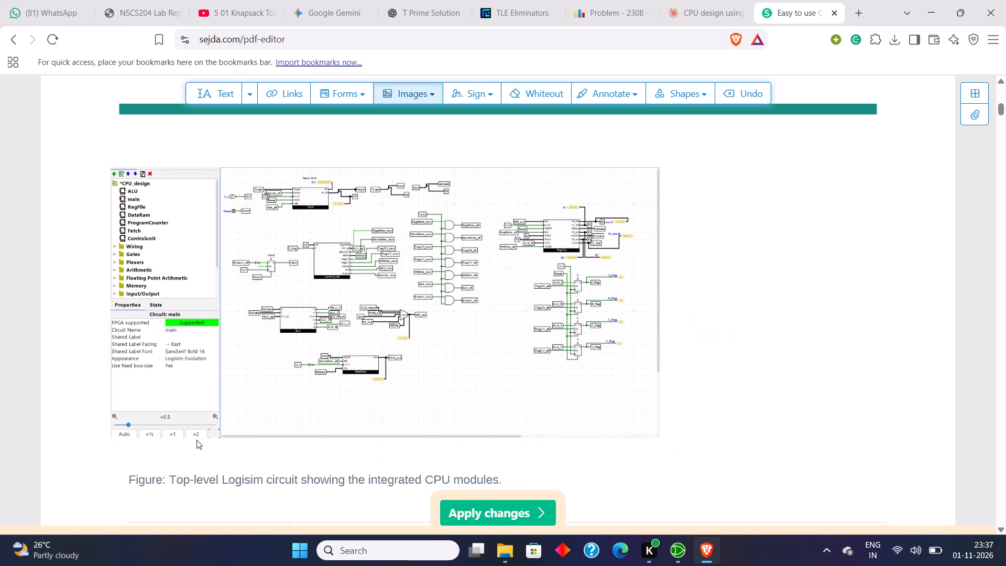
pyautogui.moveTo(111, 438); pyautogui.dragTo(118, 437)
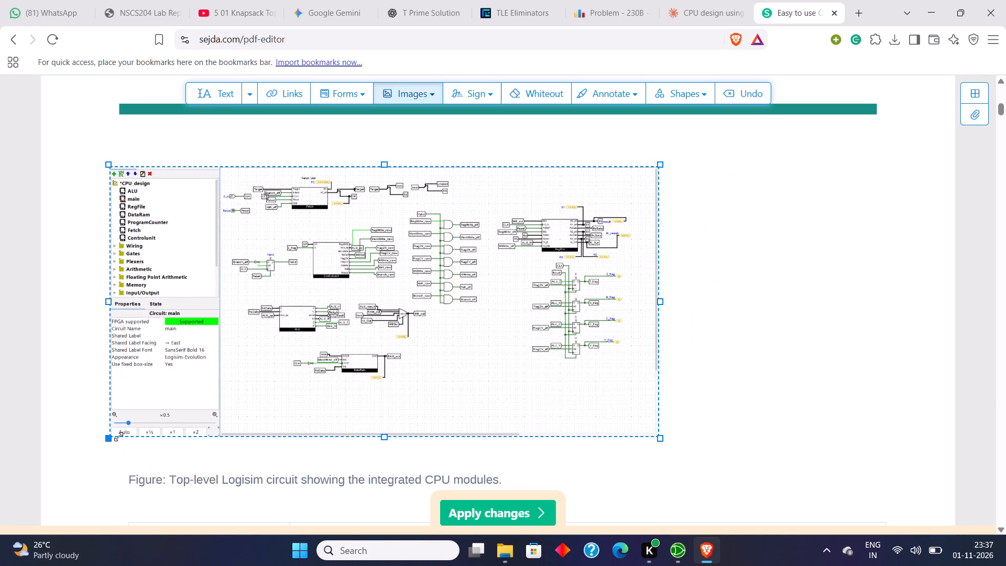
pyautogui.moveTo(118, 437); pyautogui.dragTo(165, 407)
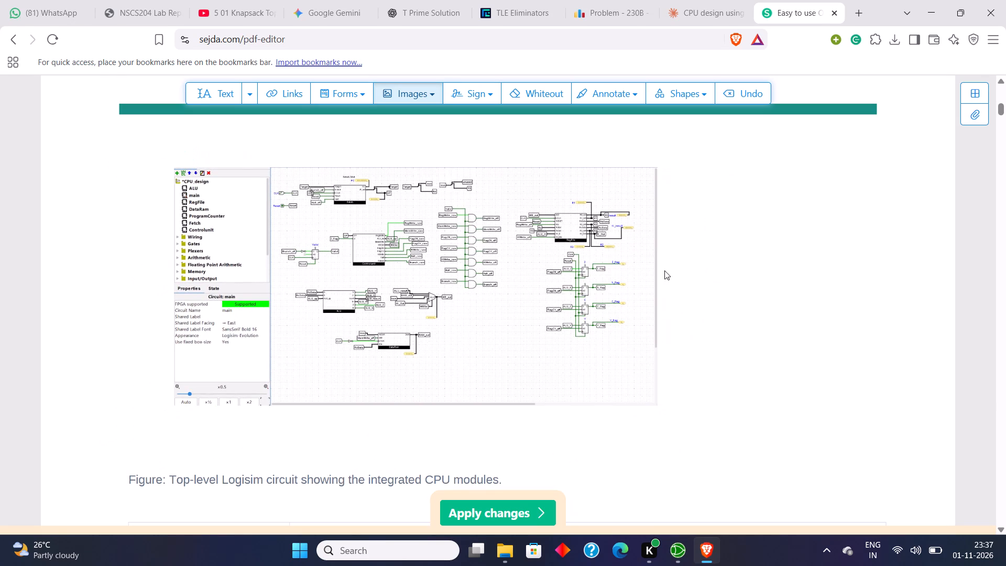
# Enlarge the circuit screenshot toward the right page margin, nudging it to sit between the green bar and the caption.
pyautogui.moveTo(657, 285); pyautogui.dragTo(686, 279)
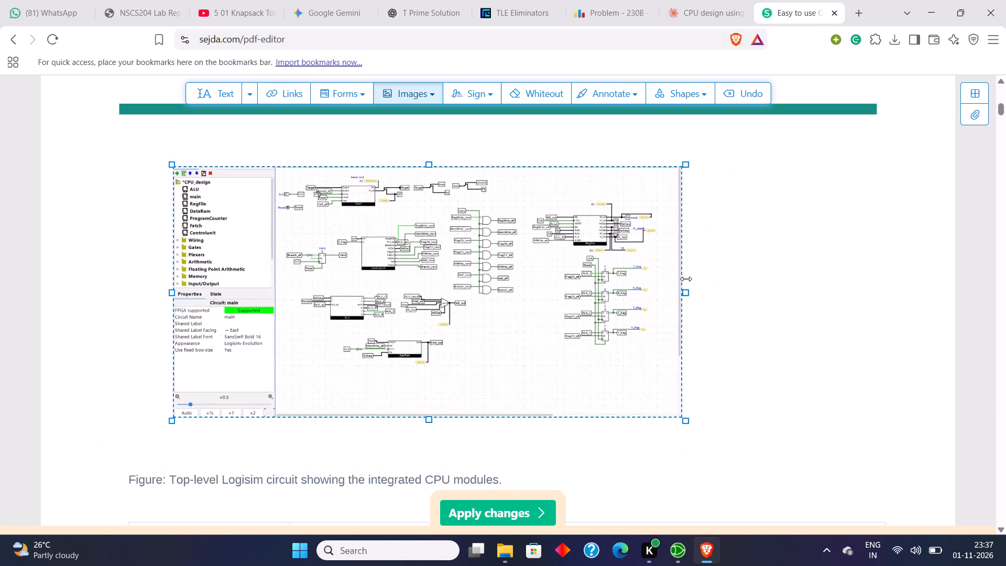
pyautogui.moveTo(686, 279); pyautogui.dragTo(743, 262)
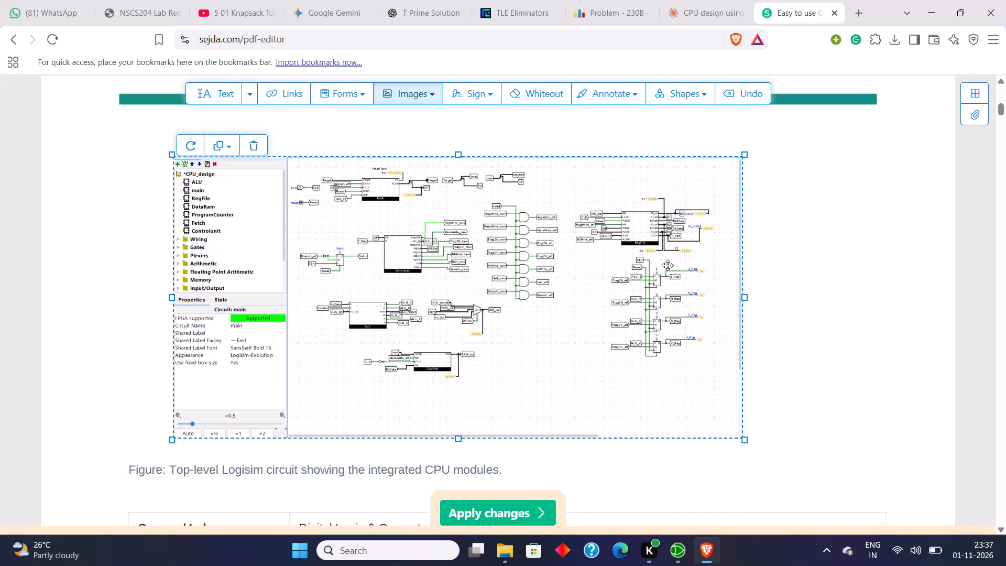
pyautogui.moveTo(446, 252); pyautogui.dragTo(451, 232)
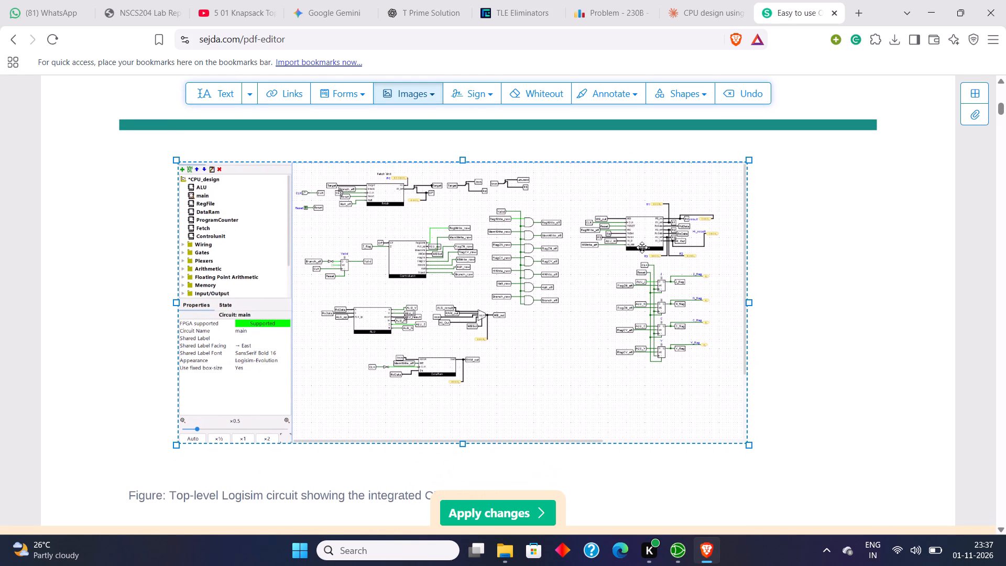
pyautogui.moveTo(749, 302); pyautogui.dragTo(764, 301)
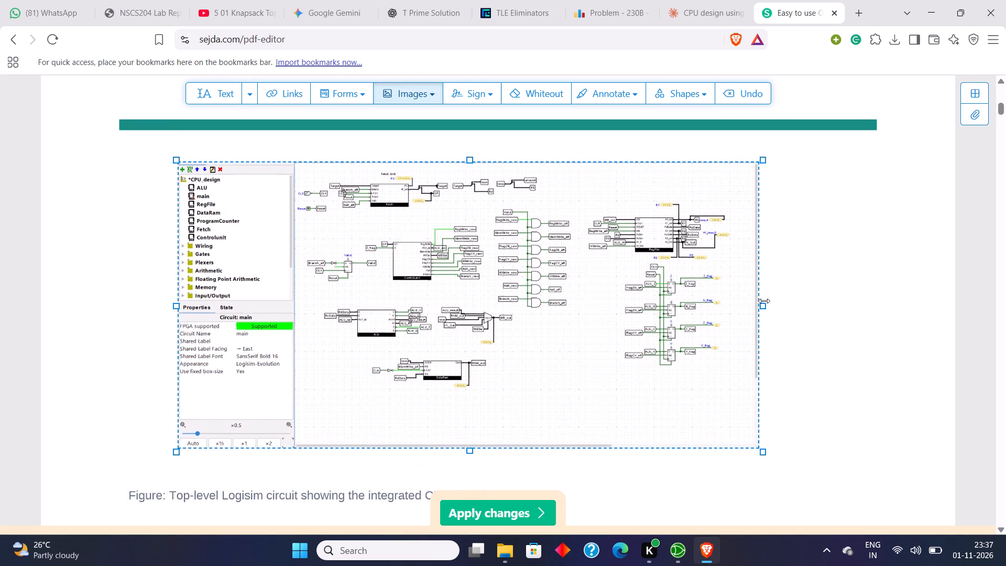
pyautogui.moveTo(764, 301); pyautogui.dragTo(810, 292)
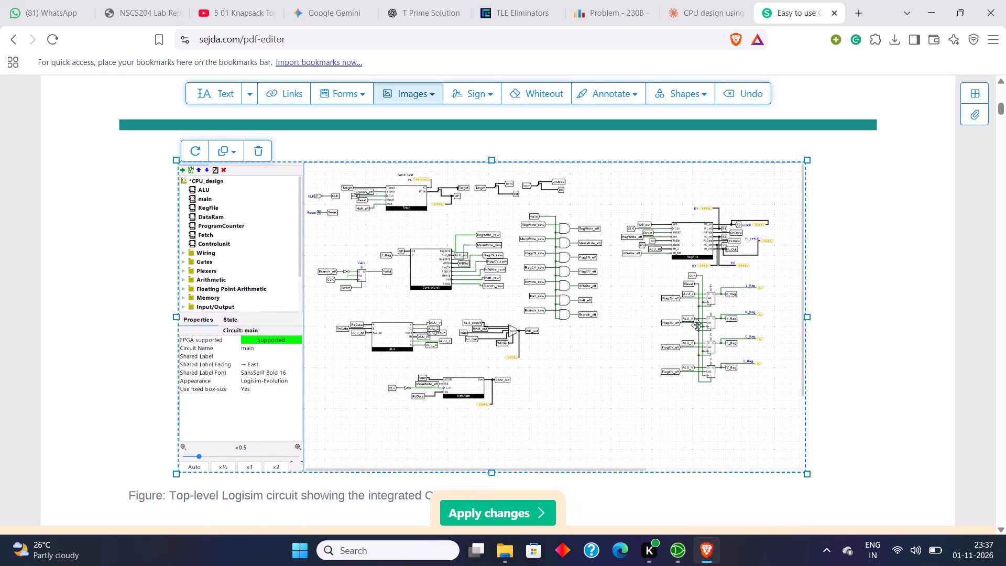
# Align the circuit screenshot with the caption's left edge and widen it to nearly fill the space between the green bar and the caption.
pyautogui.moveTo(610, 343); pyautogui.dragTo(555, 329)
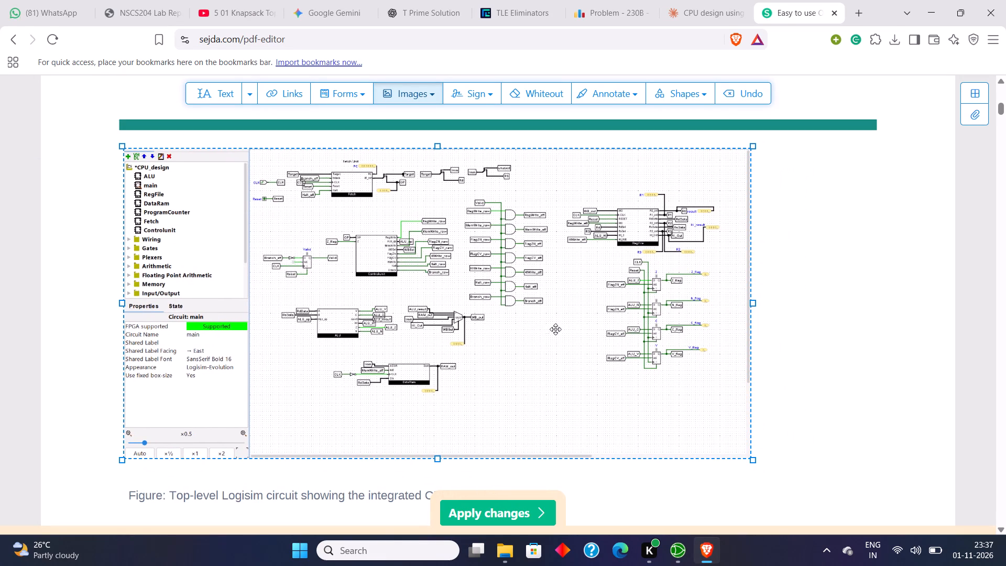
pyautogui.moveTo(555, 329); pyautogui.dragTo(555, 329)
pyautogui.moveTo(751, 303); pyautogui.dragTo(756, 302)
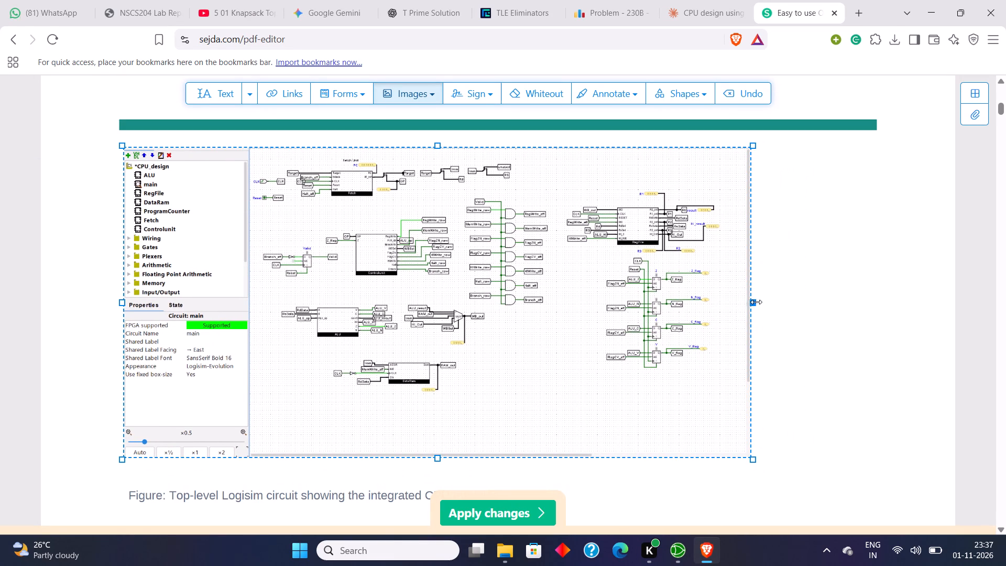
pyautogui.moveTo(756, 302); pyautogui.dragTo(805, 296)
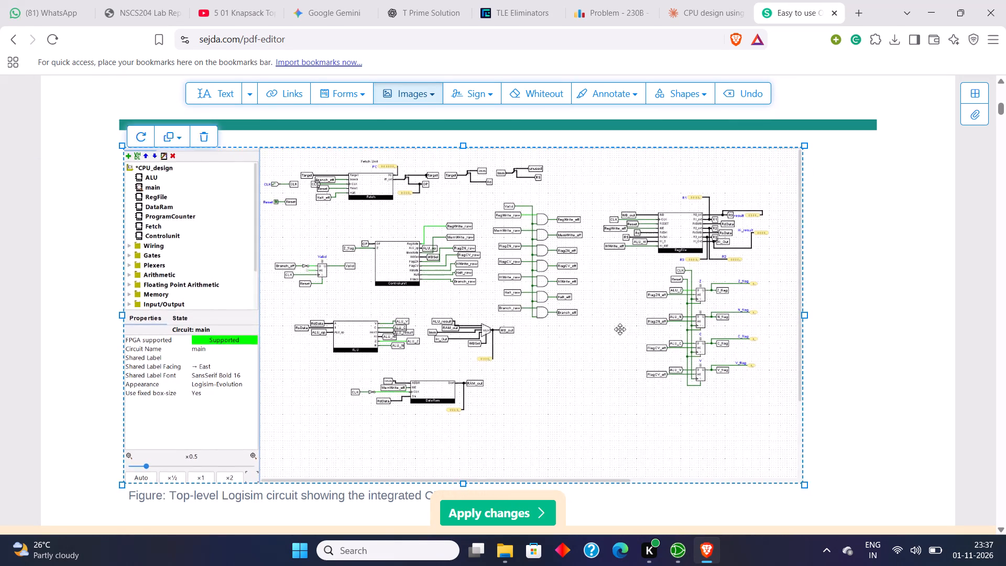
pyautogui.moveTo(615, 334); pyautogui.dragTo(624, 330)
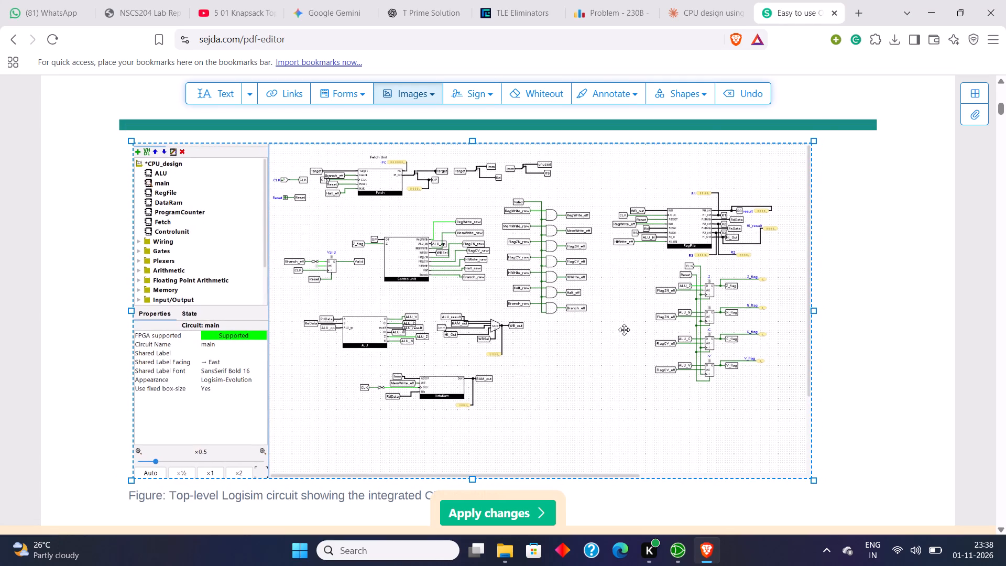
pyautogui.moveTo(624, 330); pyautogui.dragTo(623, 329)
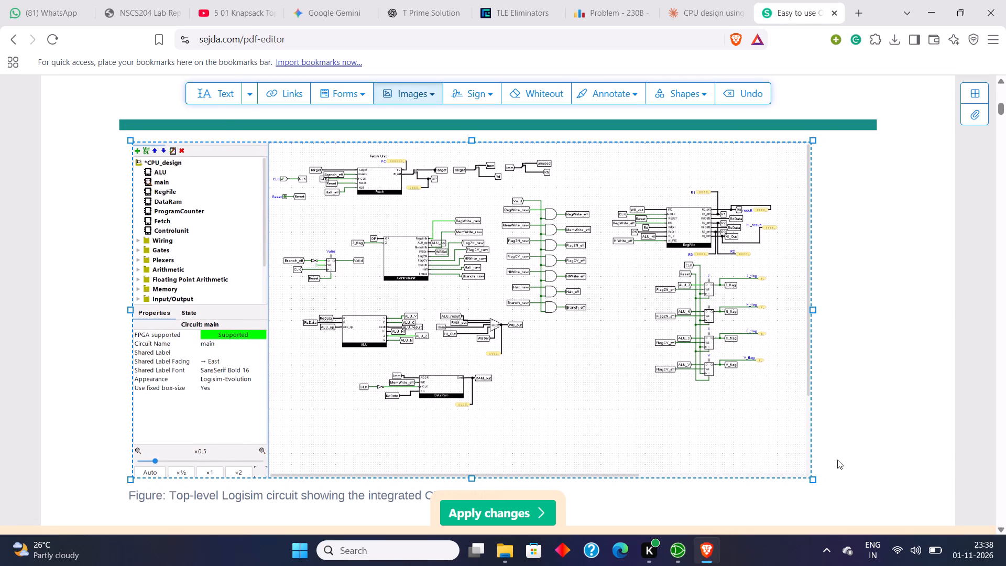
pyautogui.click(837, 460)
# Add "(Main Circuit)" after "modules" in the cover figure caption, before its closing period.
pyautogui.scroll(-2, 746, 443)
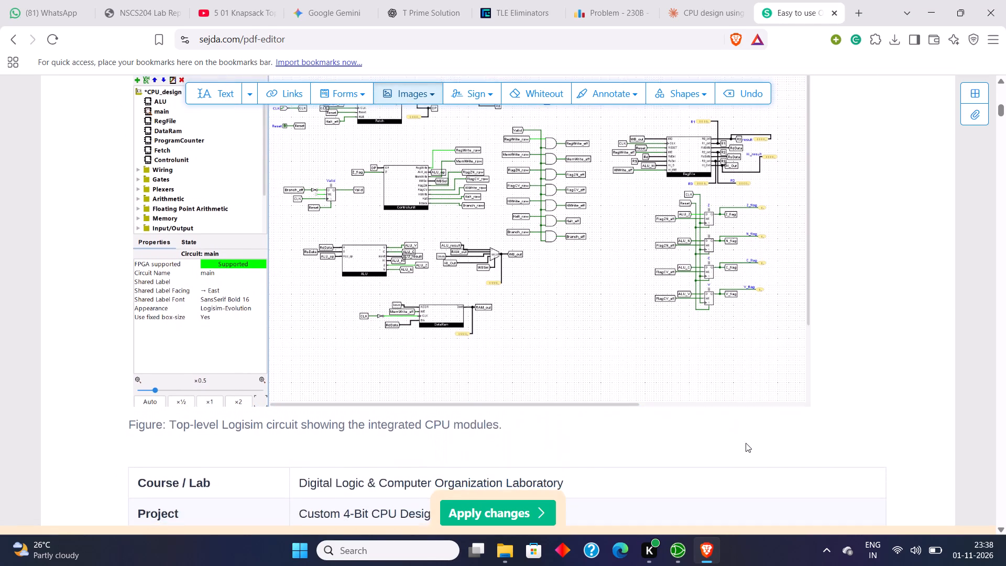
pyautogui.scroll(2, 746, 443)
pyautogui.scroll(-1, 746, 443)
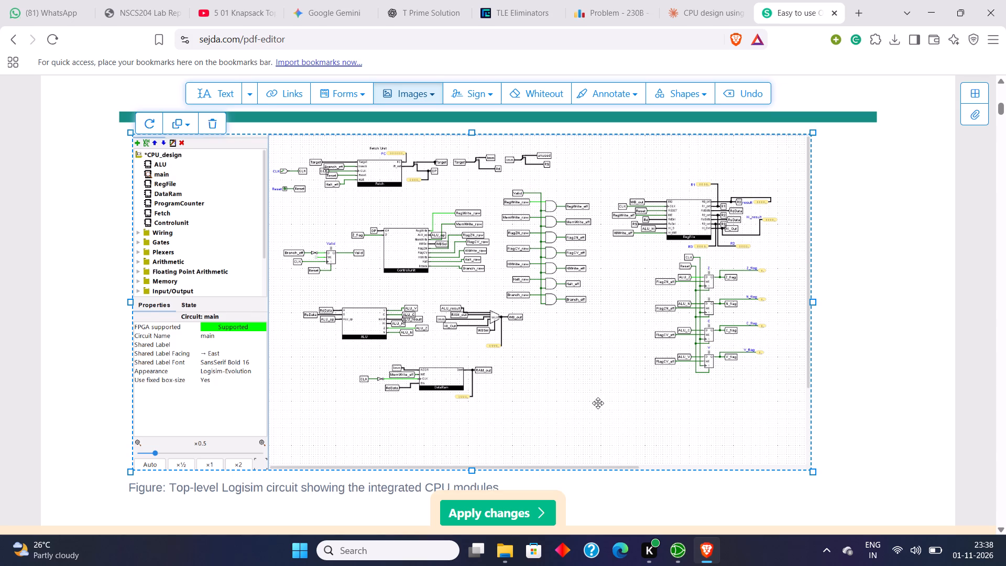
pyautogui.scroll(-1, 598, 403)
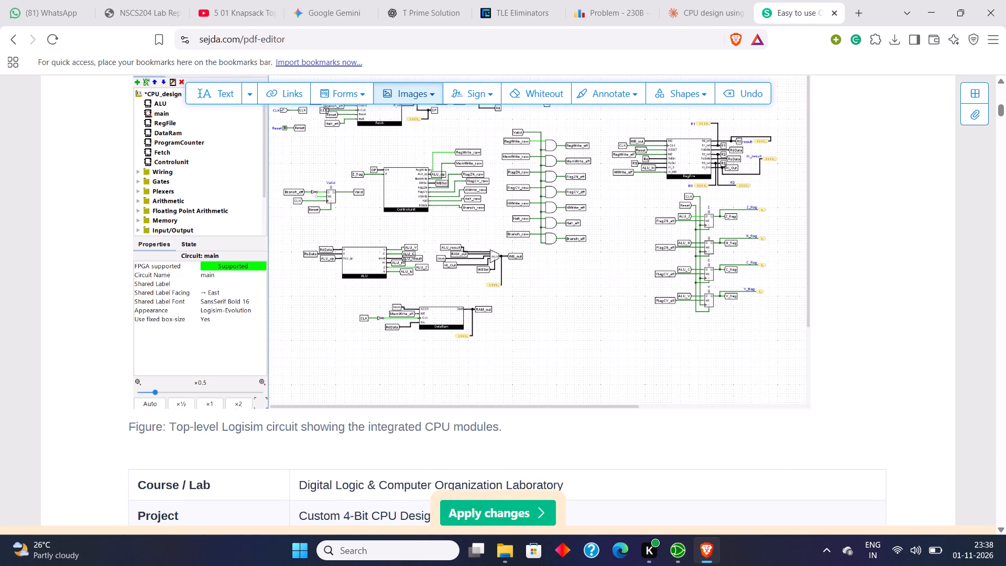
pyautogui.scroll(-1, 455, 433)
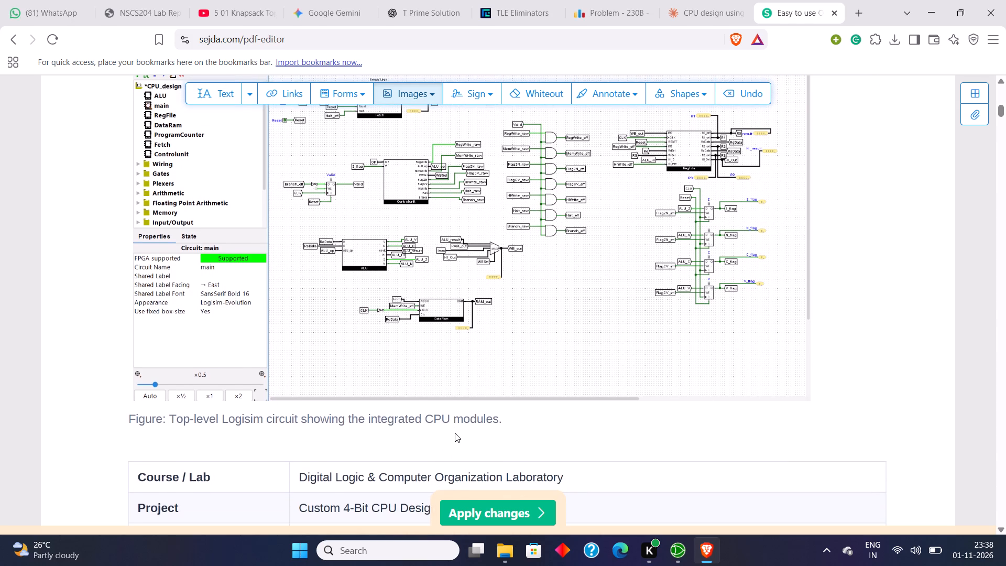
pyautogui.click(507, 419)
pyautogui.click(496, 421)
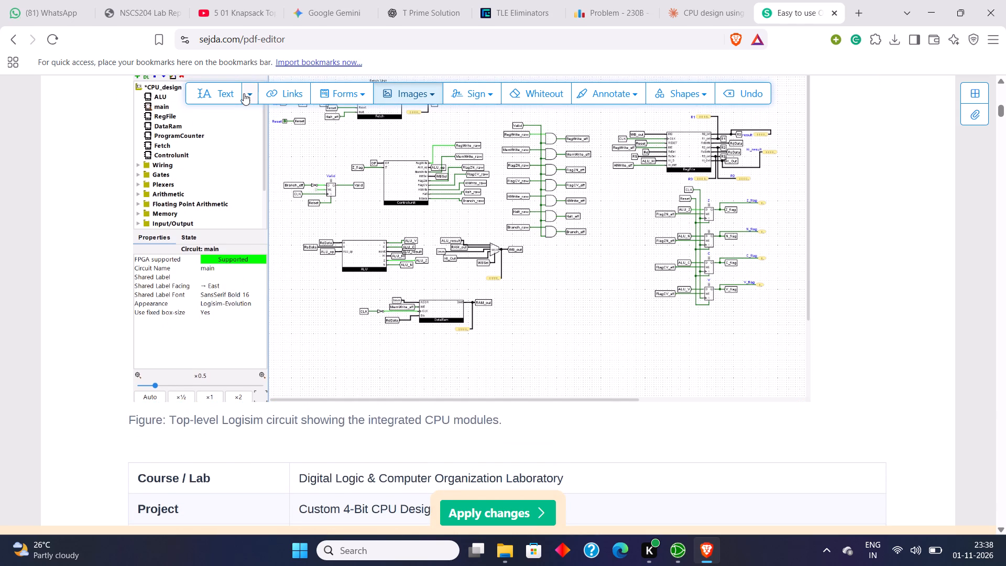
pyautogui.click(218, 91)
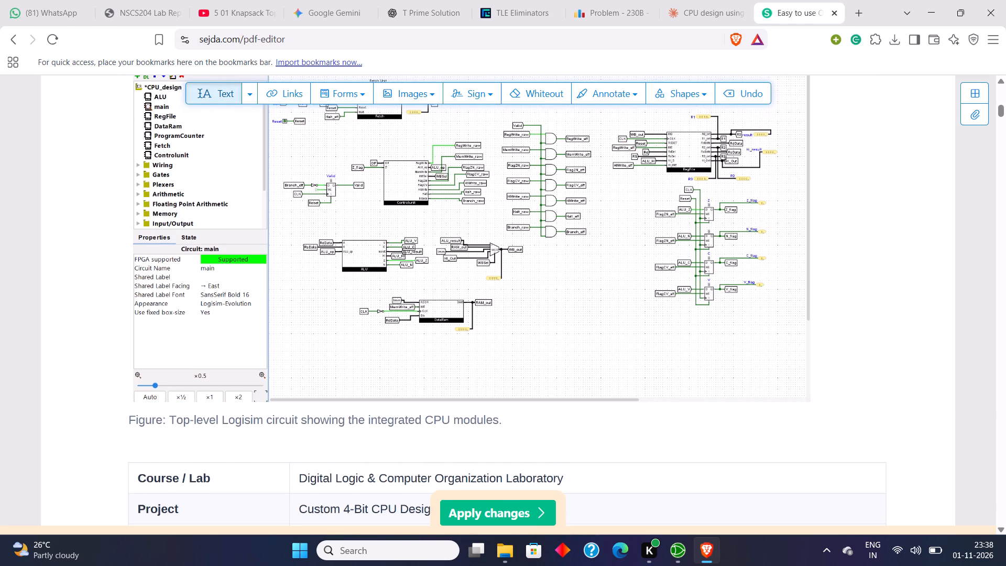
pyautogui.click(396, 422)
pyautogui.press('Right')
pyautogui.press('Right')
pyautogui.press('Right')
pyautogui.press('Right')
pyautogui.press('Right')
pyautogui.press('Right')
pyautogui.press('Right')
pyautogui.press('Right')
pyautogui.press('Right')
pyautogui.press('Right')
pyautogui.press('Right')
pyautogui.press('Right')
pyautogui.press('Right')
pyautogui.press('Right')
pyautogui.press('Right')
pyautogui.press('Right')
pyautogui.press('Right')
pyautogui.press('Right')
pyautogui.press('Right')
pyautogui.press('Right')
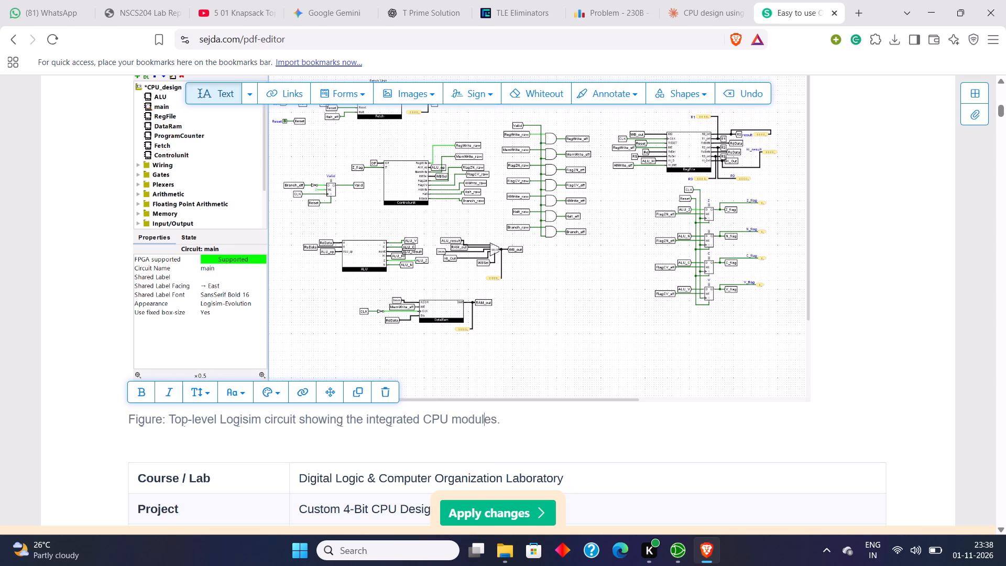
pyautogui.hotkey('shift', '(')
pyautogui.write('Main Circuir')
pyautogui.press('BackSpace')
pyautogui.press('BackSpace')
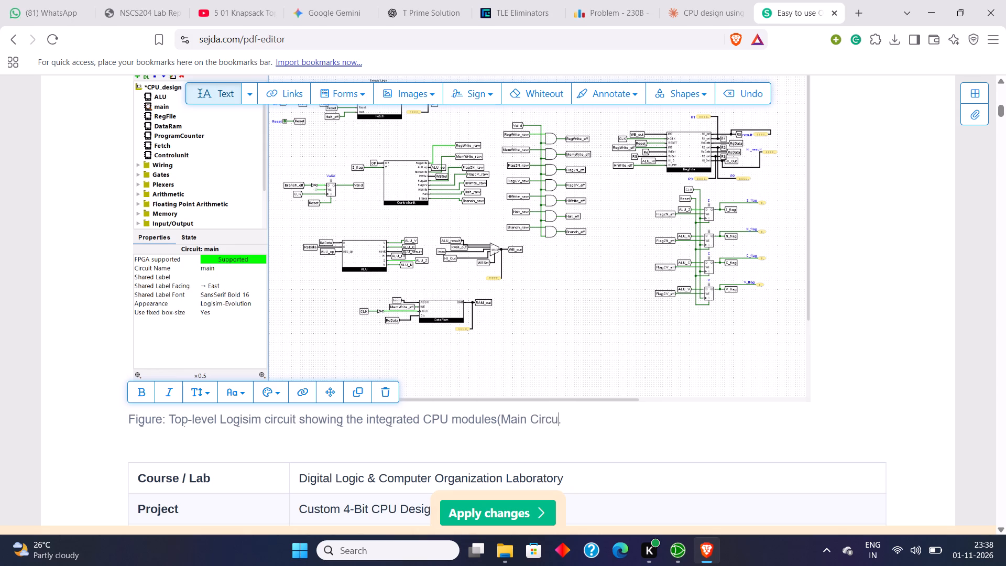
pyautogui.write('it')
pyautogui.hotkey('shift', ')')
# Delete the existing top-level circuit image above the Figure 2 caption on page 4.
pyautogui.scroll(-7, 311, 448)
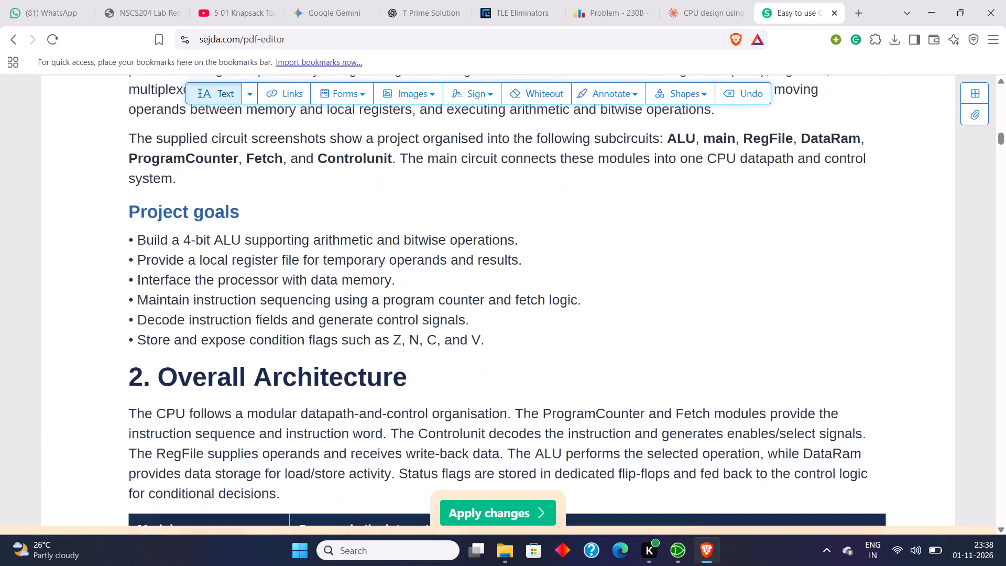
pyautogui.scroll(-8, 311, 448)
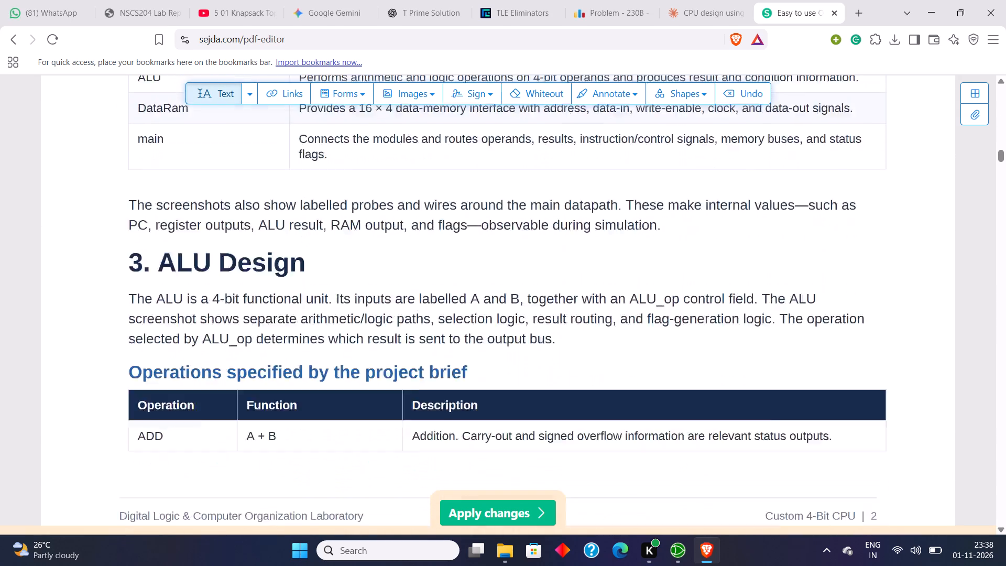
pyautogui.scroll(-7, 311, 448)
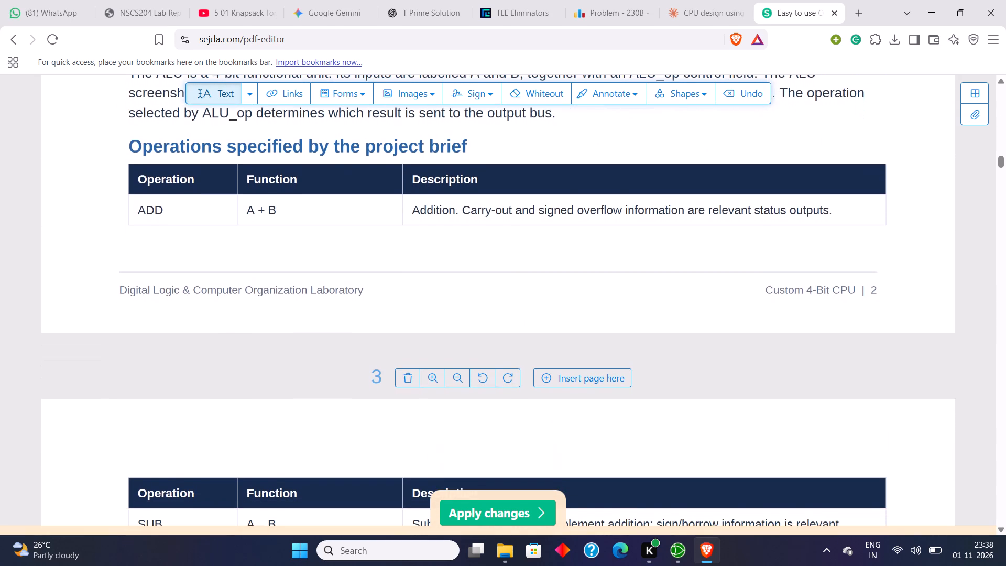
pyautogui.scroll(-9, 311, 448)
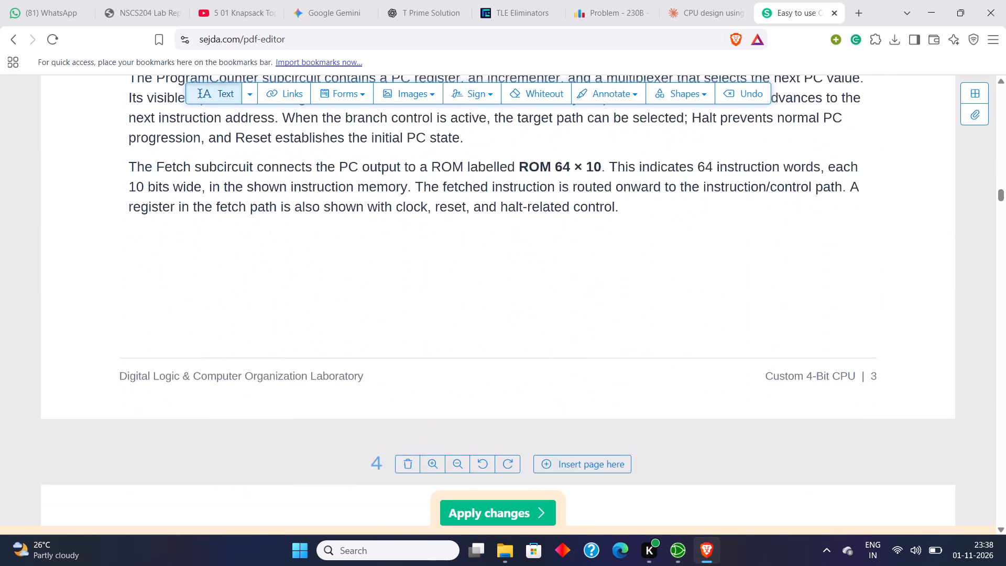
pyautogui.scroll(-10, 311, 448)
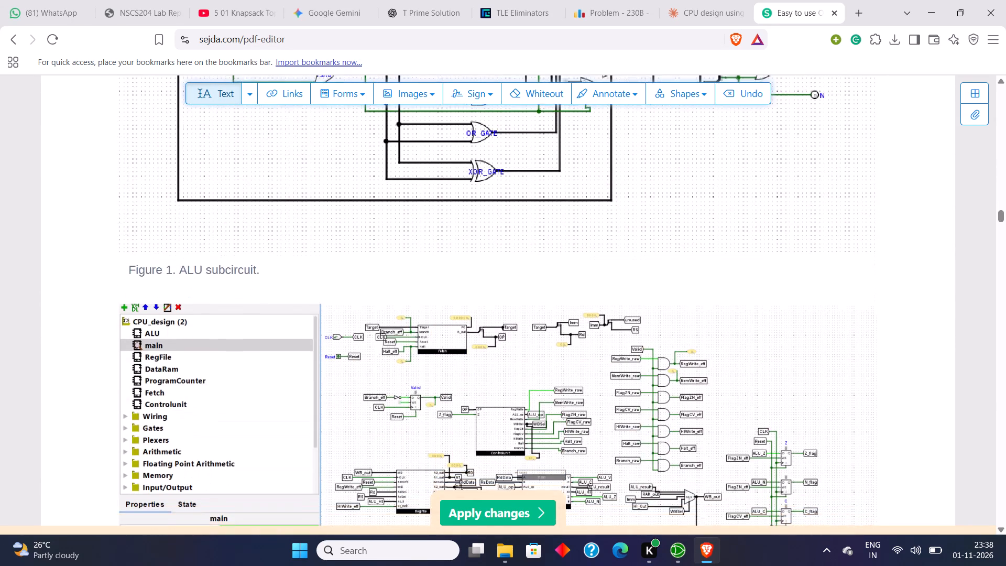
pyautogui.scroll(-8, 311, 448)
pyautogui.scroll(2, 311, 448)
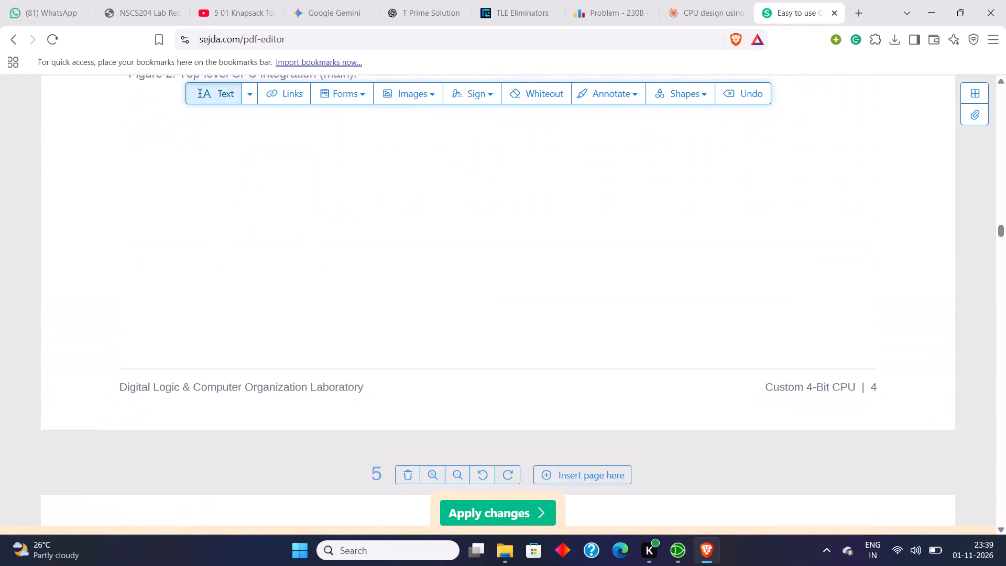
pyautogui.scroll(4, 311, 448)
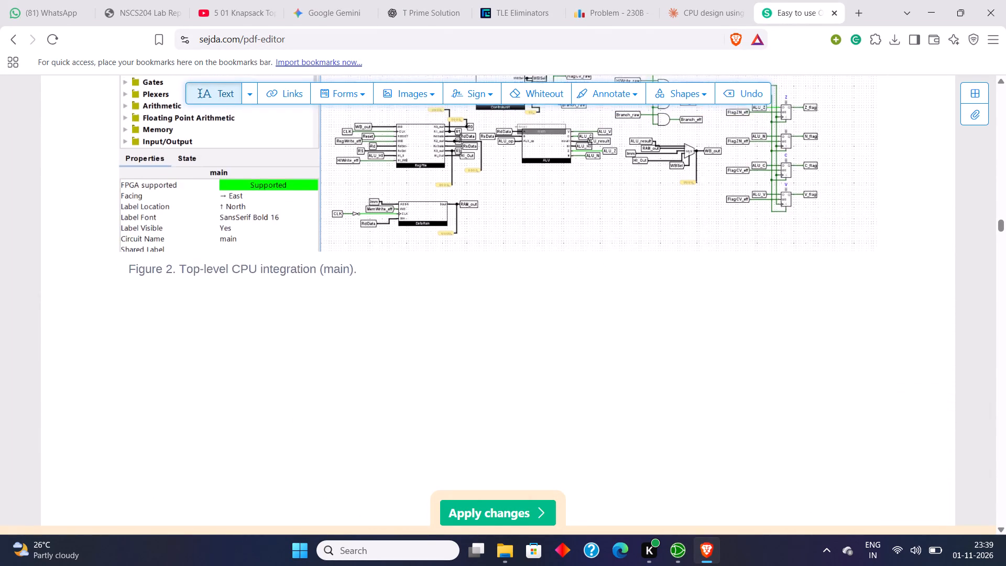
pyautogui.scroll(4, 311, 448)
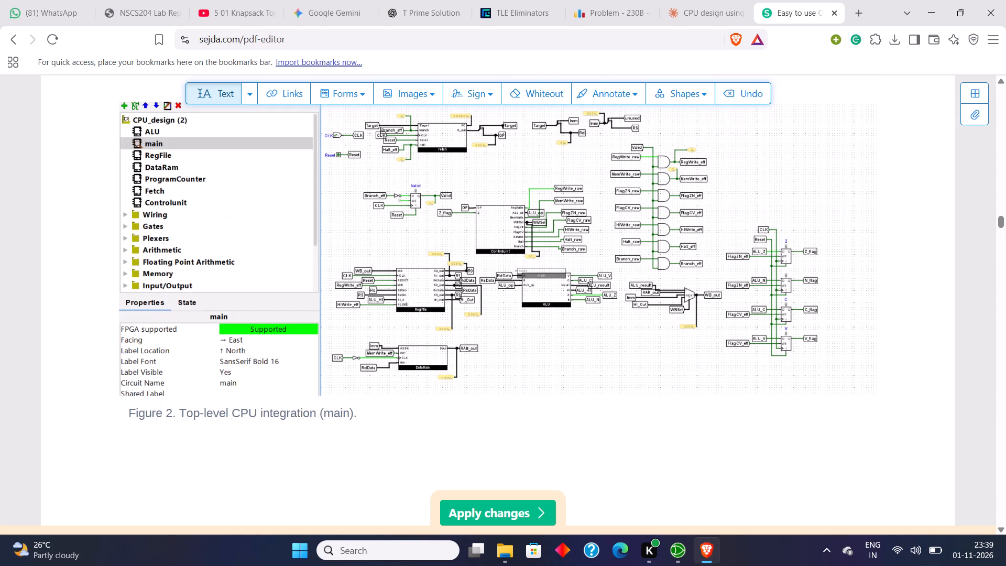
pyautogui.scroll(1, 311, 448)
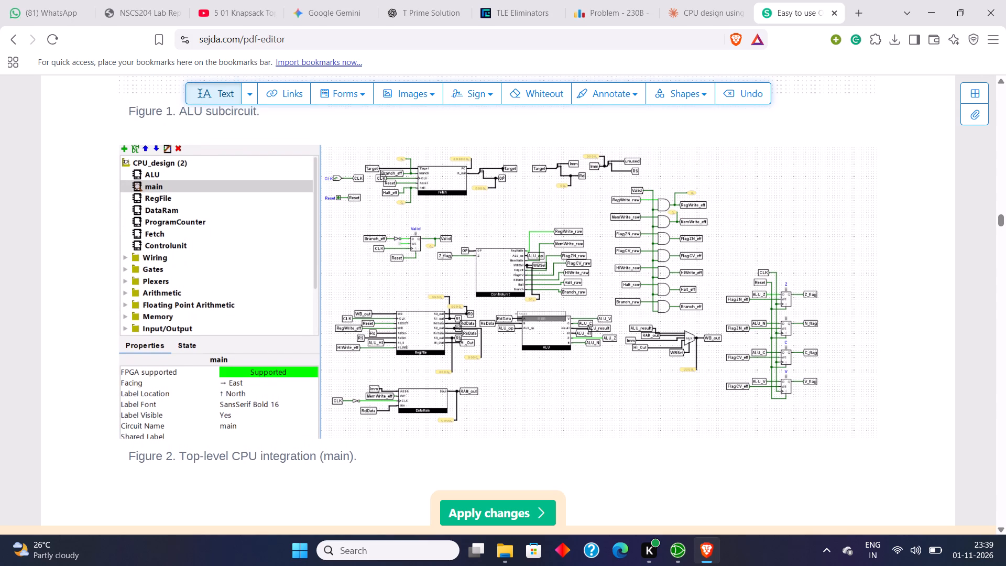
pyautogui.click(435, 94)
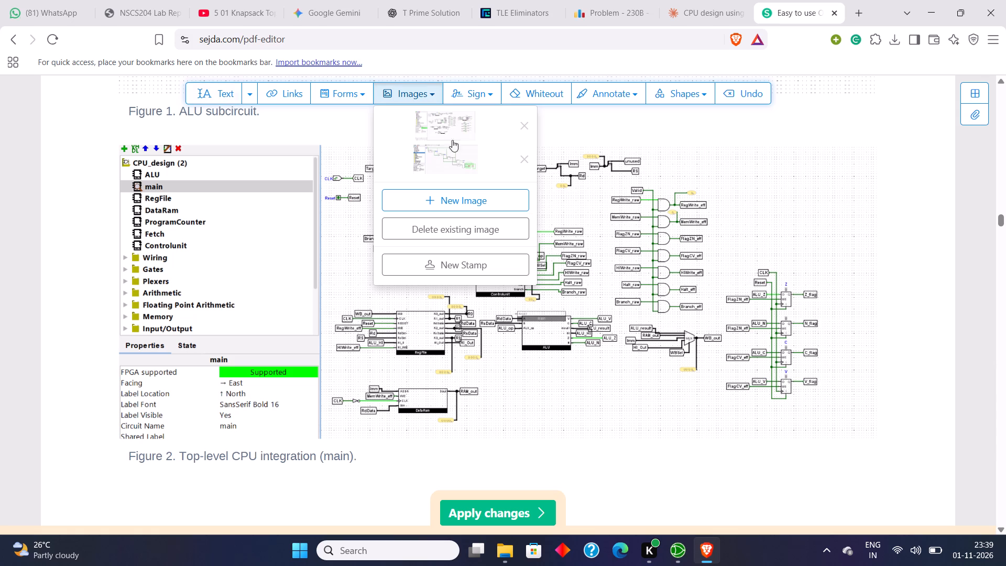
pyautogui.click(500, 230)
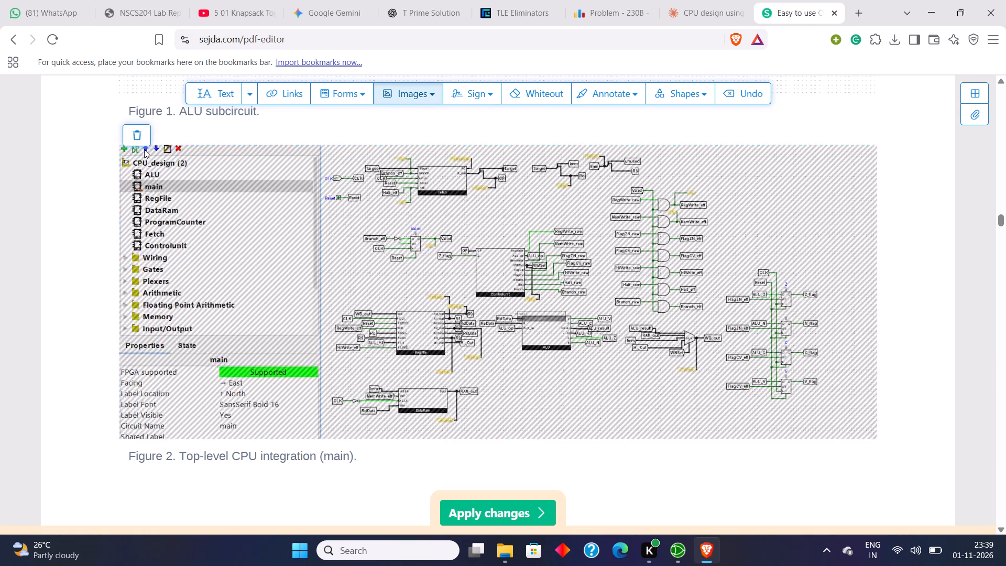
pyautogui.click(141, 140)
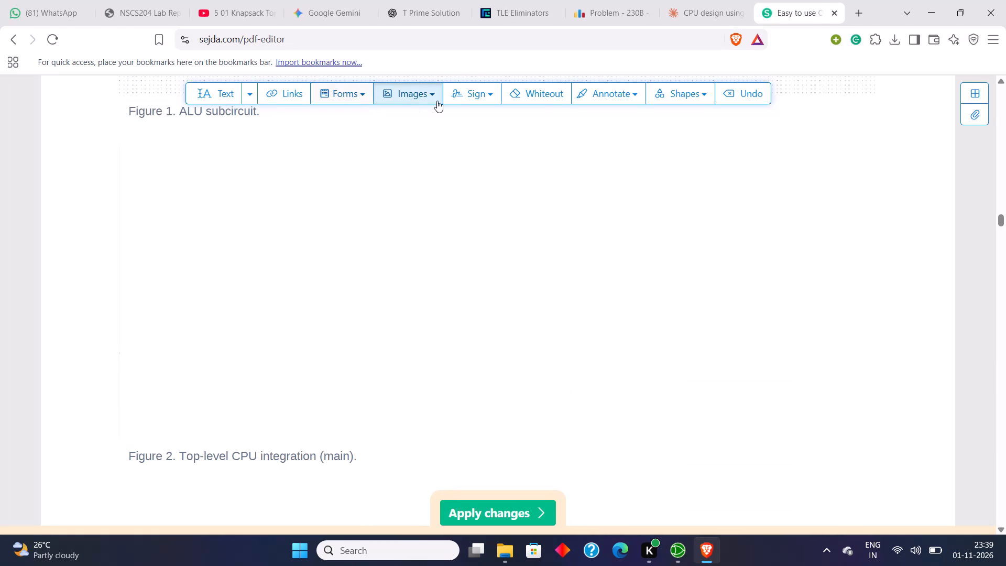
pyautogui.click(430, 91)
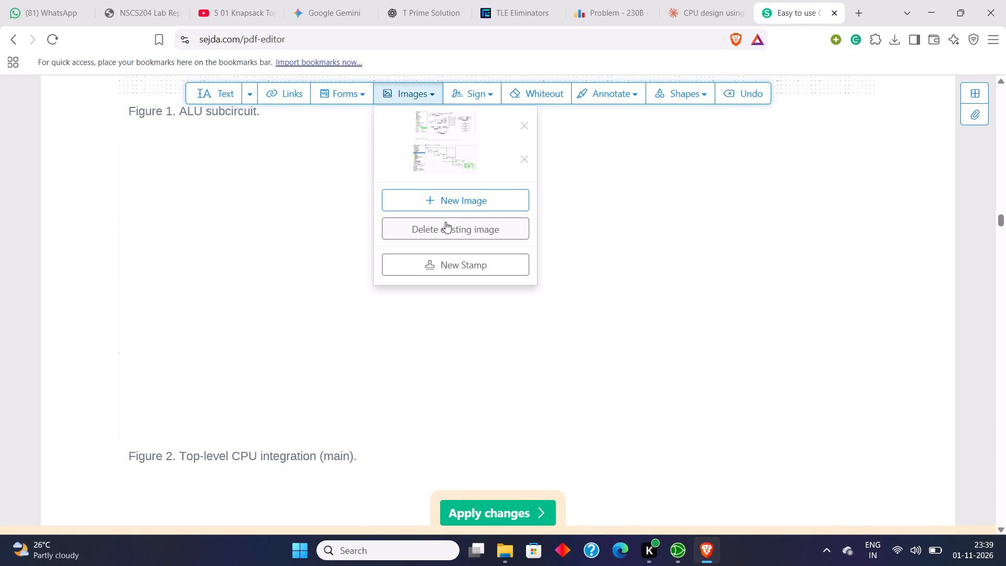
pyautogui.click(454, 206)
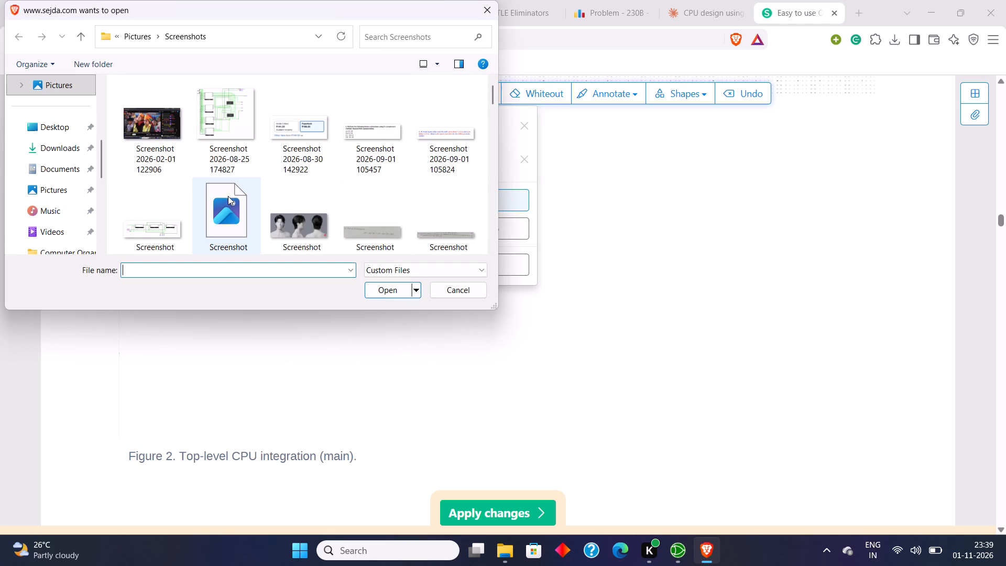
pyautogui.scroll(-1, 226, 198)
pyautogui.scroll(1, 226, 198)
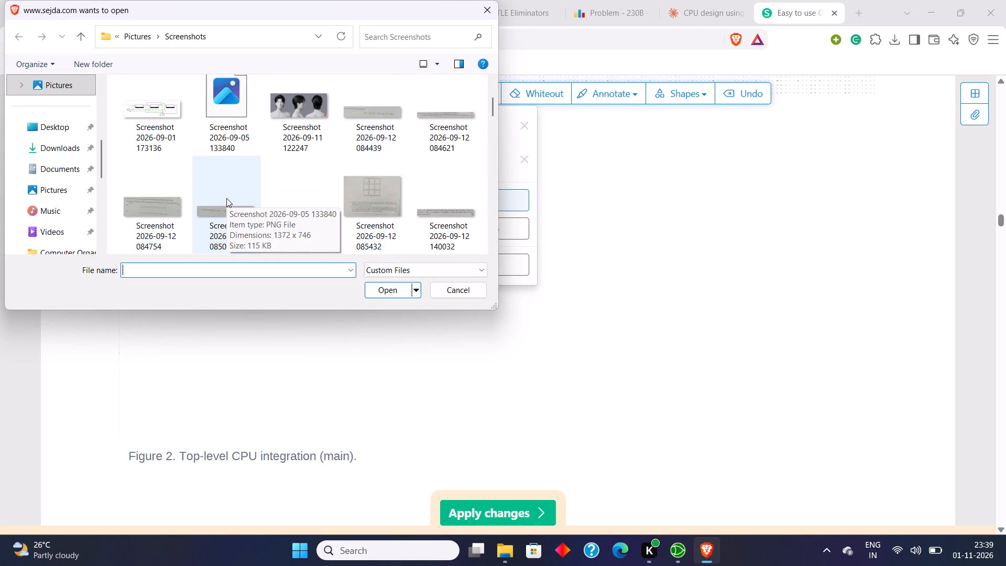
pyautogui.scroll(1, 226, 198)
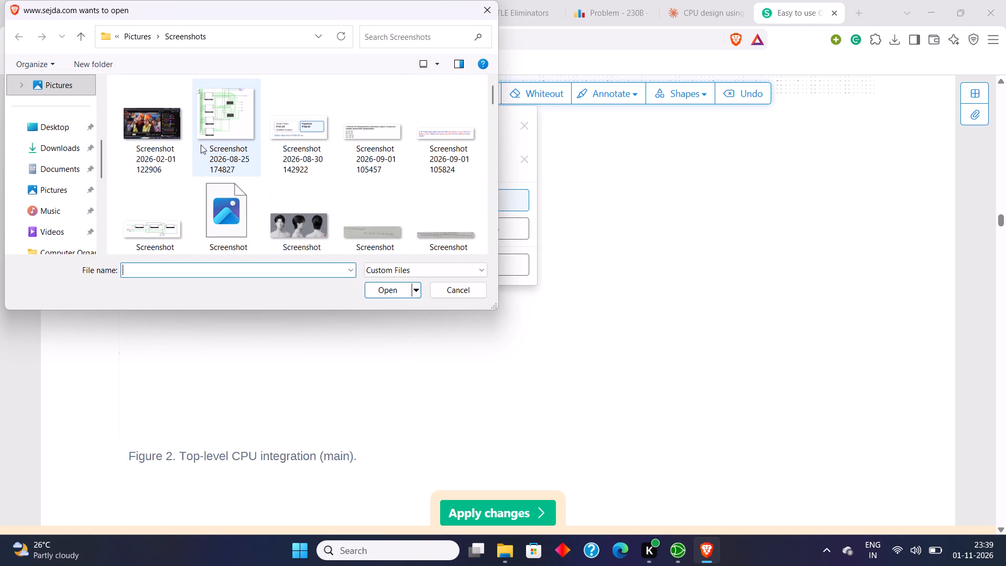
pyautogui.scroll(4, 59, 123)
pyautogui.doubleClick(54, 113)
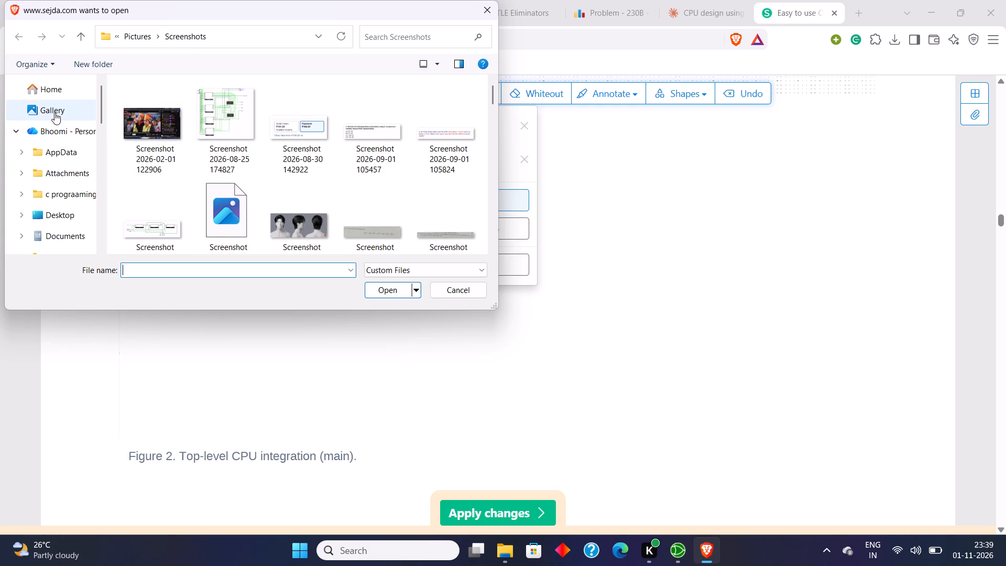
pyautogui.click(158, 135)
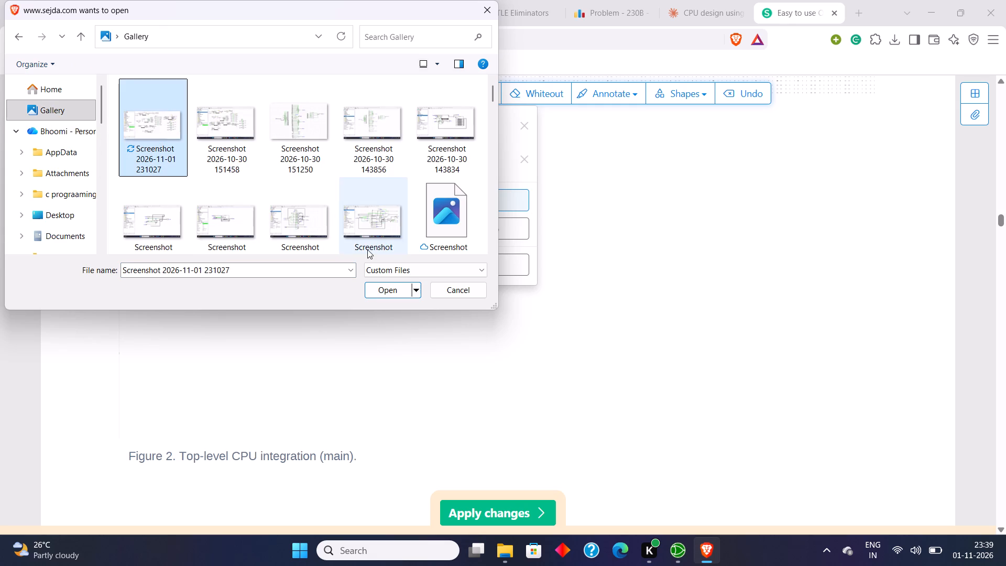
pyautogui.click(393, 284)
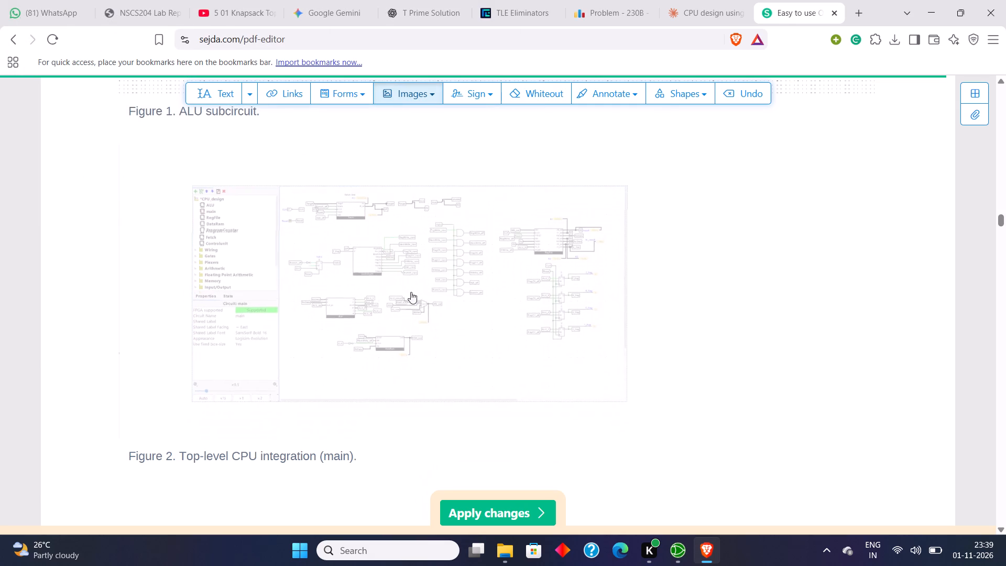
pyautogui.click(425, 251)
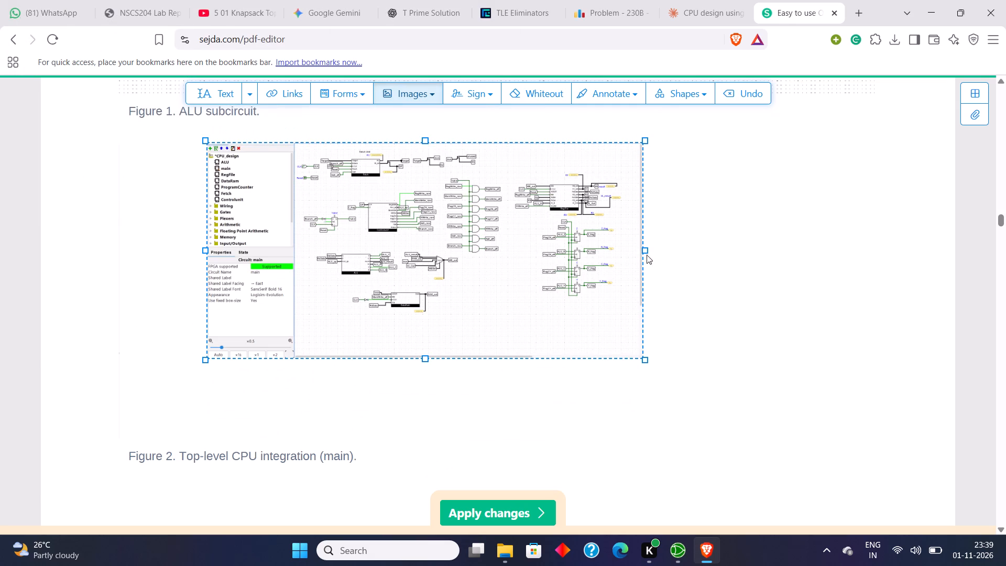
# Enlarge the new circuit screenshot to fill the height between the Figure 1 and Figure 2 captions, aligned with the captions' left edge.
pyautogui.click(647, 249)
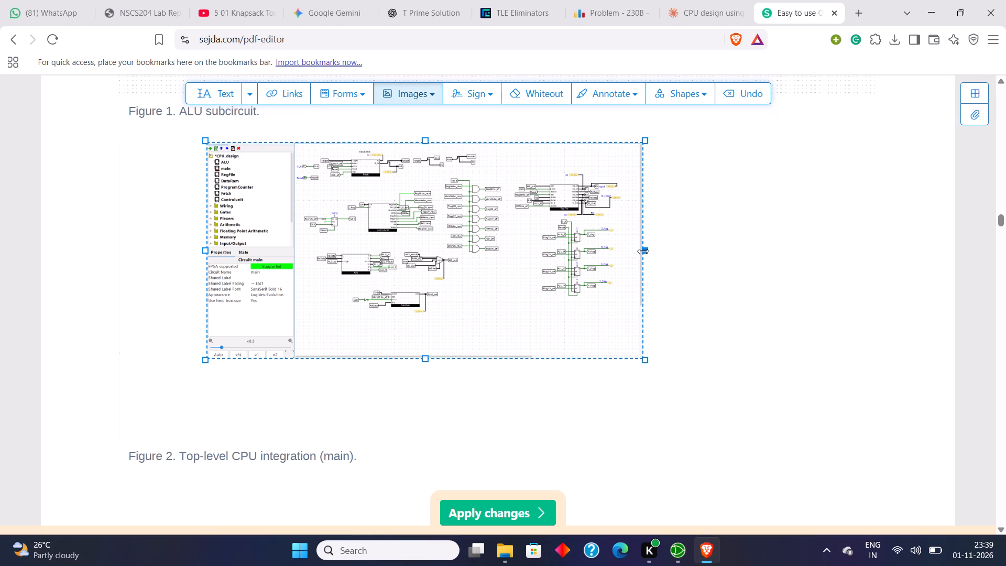
pyautogui.moveTo(643, 251); pyautogui.dragTo(803, 225)
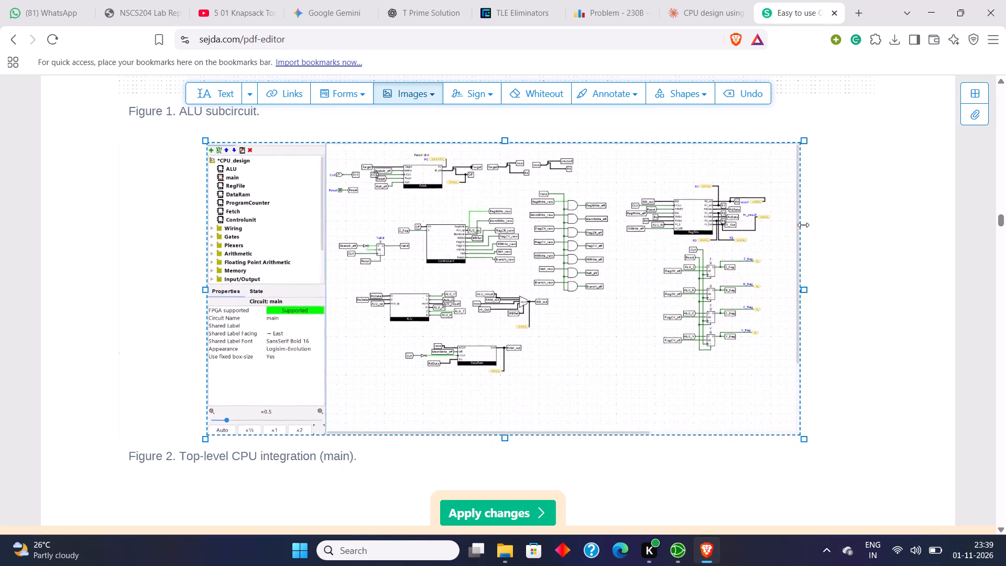
pyautogui.moveTo(803, 225); pyautogui.dragTo(869, 210)
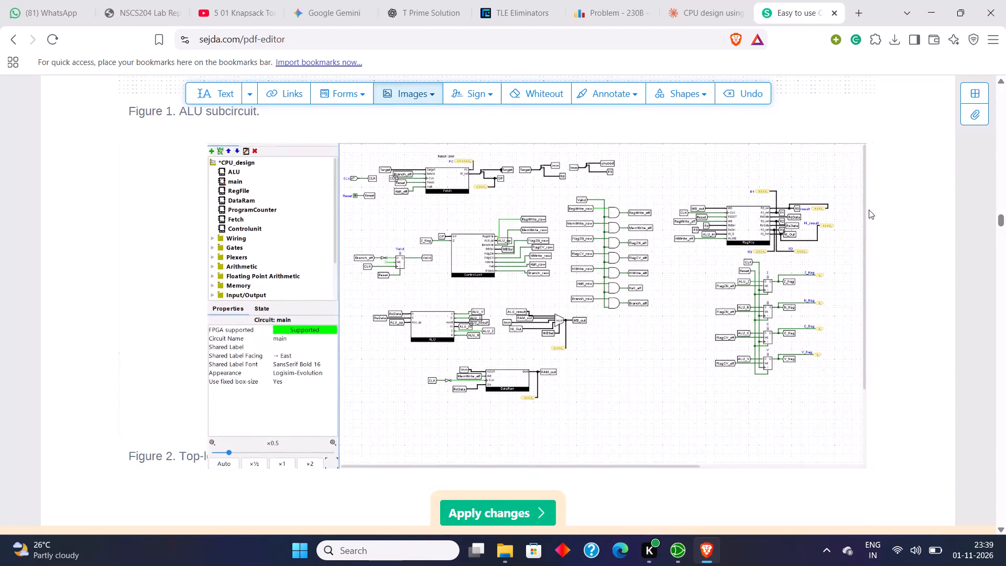
pyautogui.moveTo(394, 249); pyautogui.dragTo(363, 234)
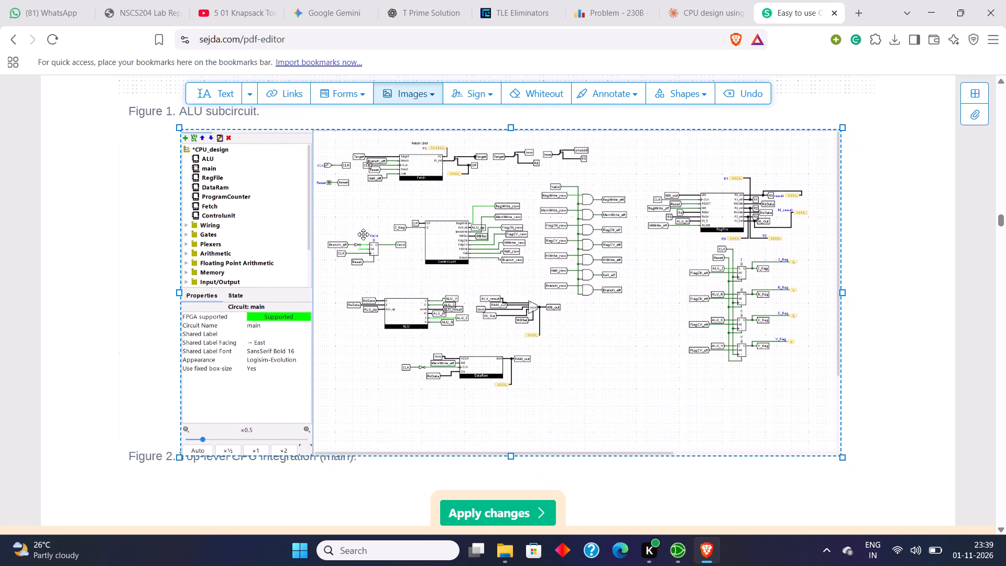
pyautogui.moveTo(363, 234); pyautogui.dragTo(316, 227)
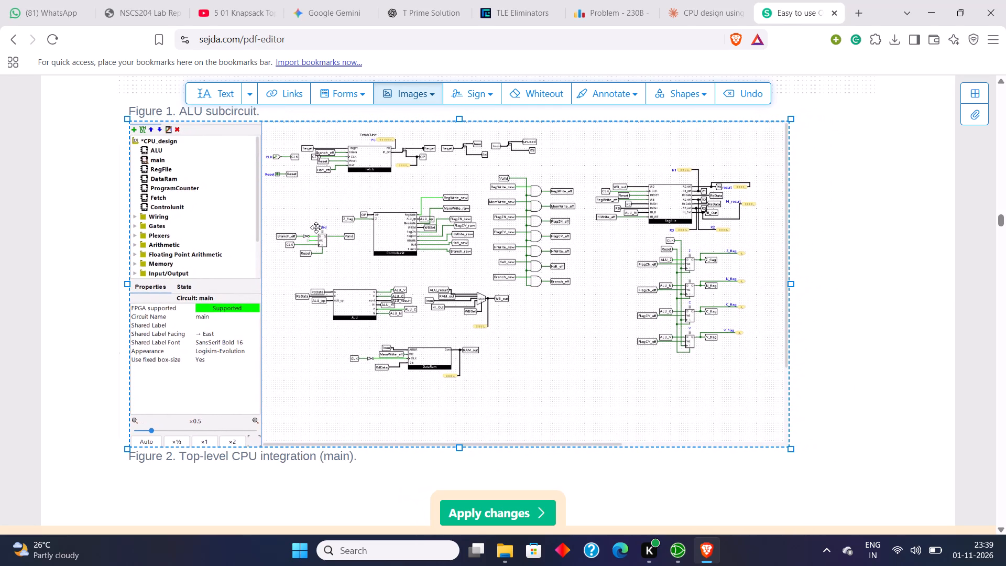
pyautogui.moveTo(461, 449); pyautogui.dragTo(462, 445)
pyautogui.moveTo(462, 445); pyautogui.dragTo(464, 439)
# Fine-tune the circuit screenshot's size and position, keeping it left-aligned with the captions and leaving a small gap below the Figure 1 caption.
pyautogui.scroll(-8, 472, 449)
pyautogui.scroll(2, 472, 449)
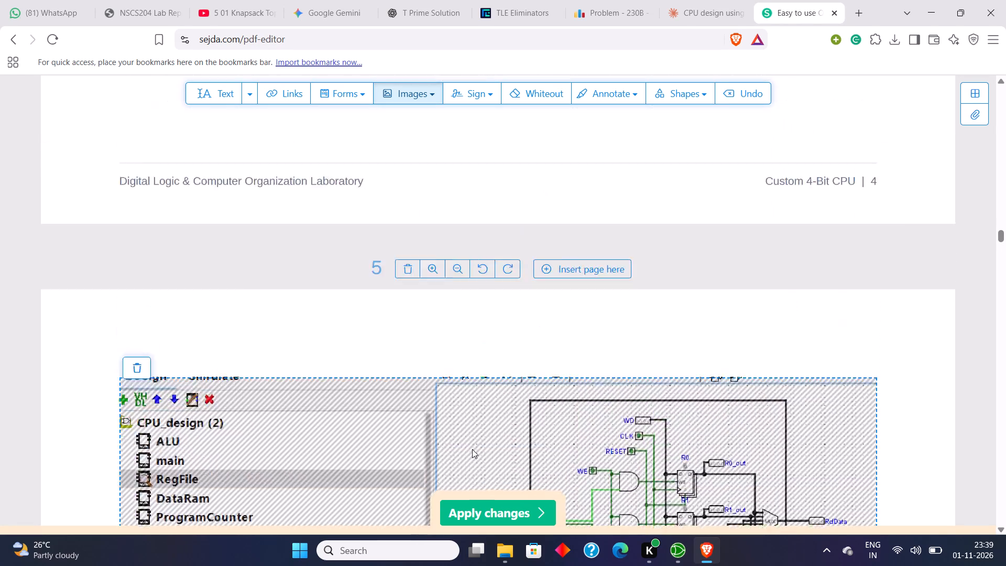
pyautogui.scroll(6, 472, 449)
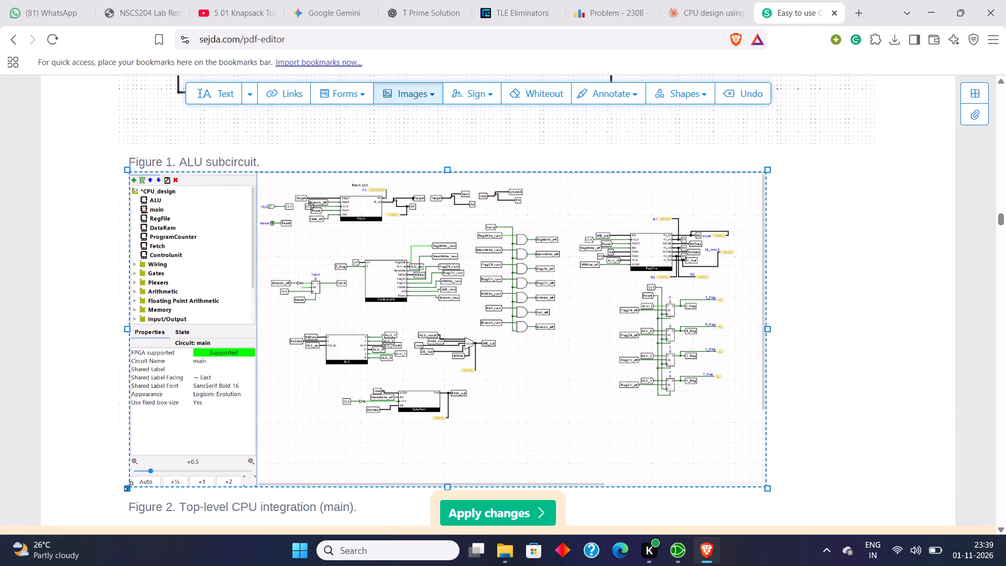
pyautogui.moveTo(128, 486); pyautogui.dragTo(154, 455)
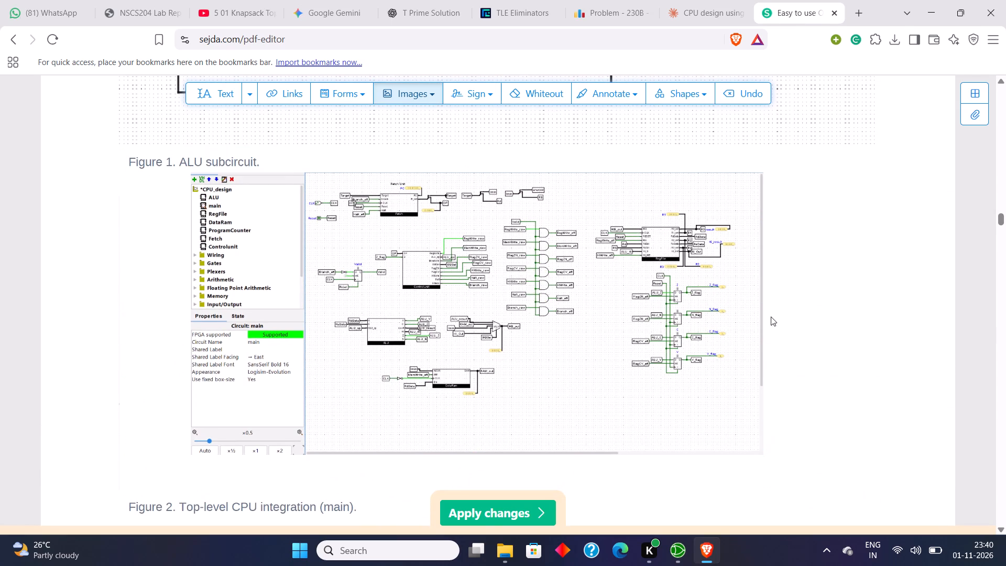
pyautogui.moveTo(763, 311); pyautogui.dragTo(842, 312)
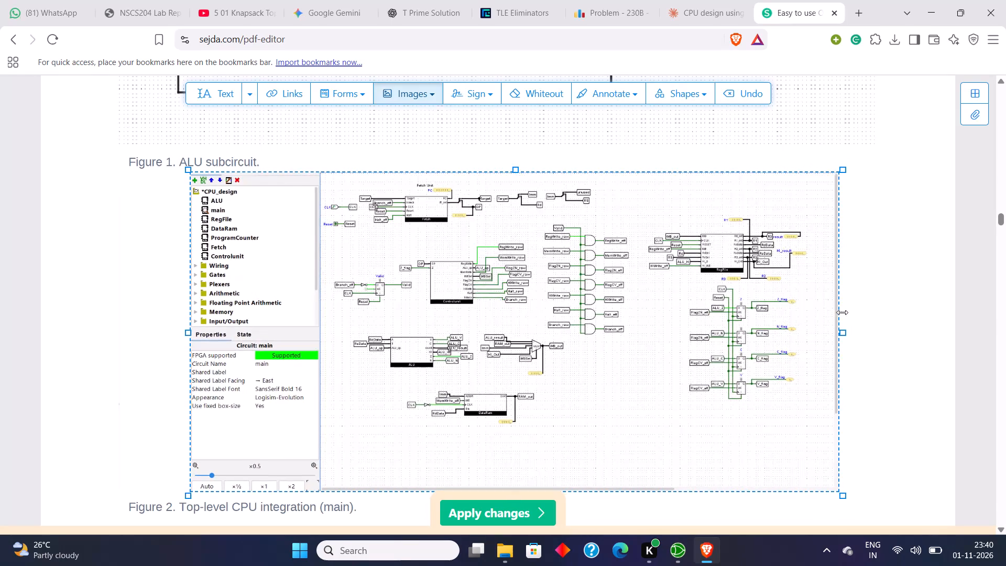
pyautogui.moveTo(842, 312); pyautogui.dragTo(847, 312)
pyautogui.moveTo(665, 335); pyautogui.dragTo(626, 337)
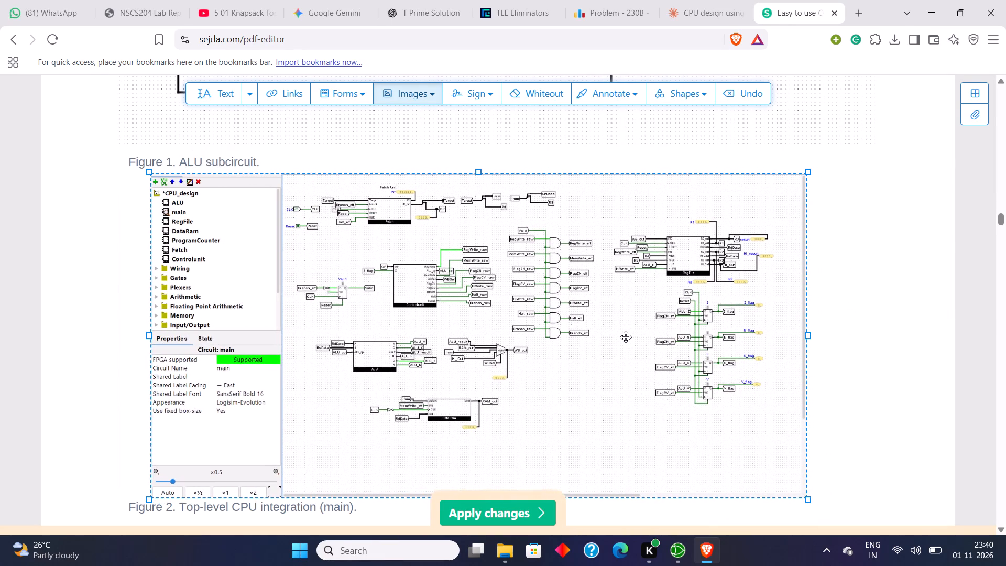
pyautogui.moveTo(626, 337); pyautogui.dragTo(604, 336)
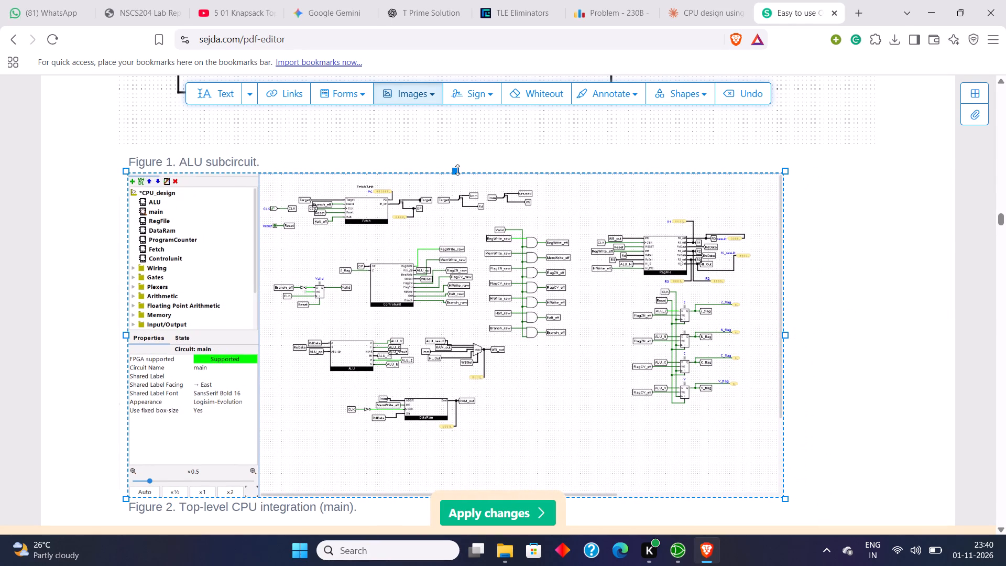
pyautogui.moveTo(454, 168); pyautogui.dragTo(453, 176)
pyautogui.click(452, 254)
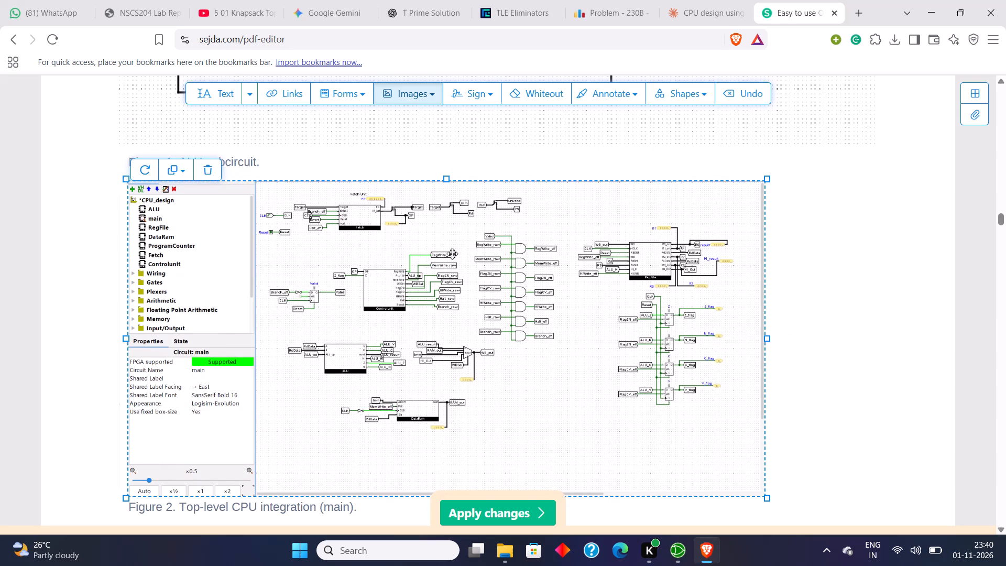
# Review page 4's layout, checking the ALU figure, the replaced top-level circuit image and their captions.
pyautogui.scroll(-1, 542, 379)
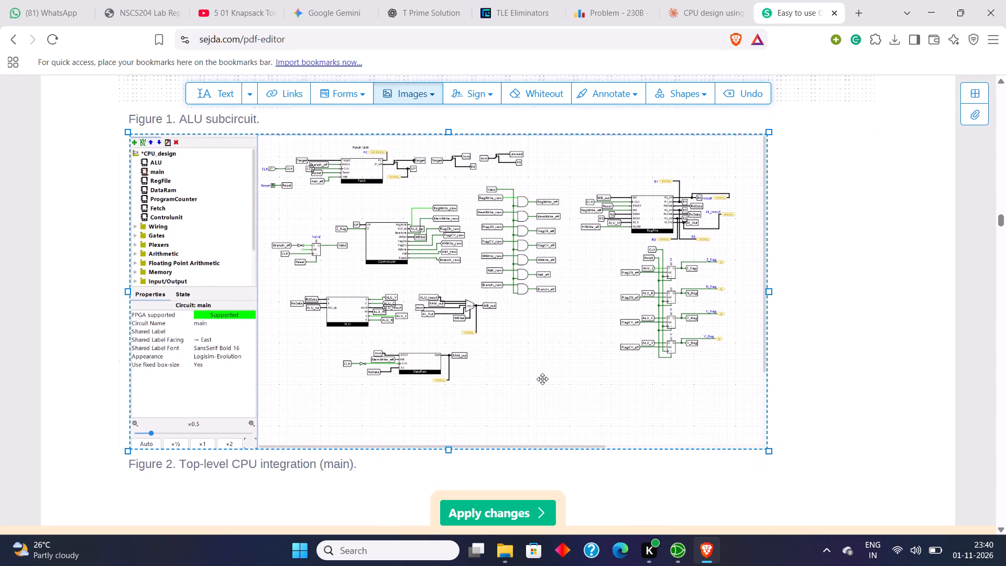
pyautogui.scroll(-1, 542, 379)
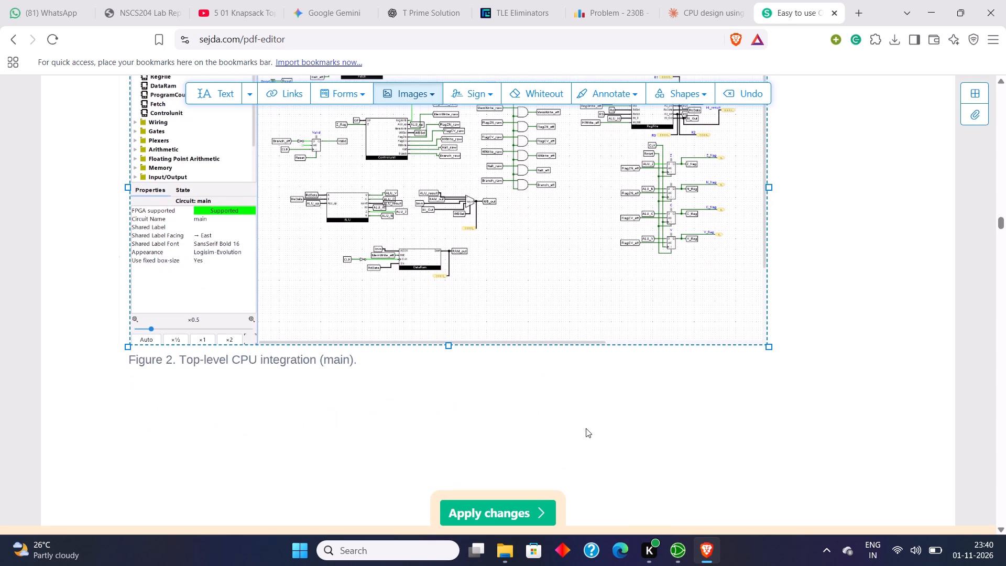
pyautogui.click(586, 428)
pyautogui.scroll(8, 586, 428)
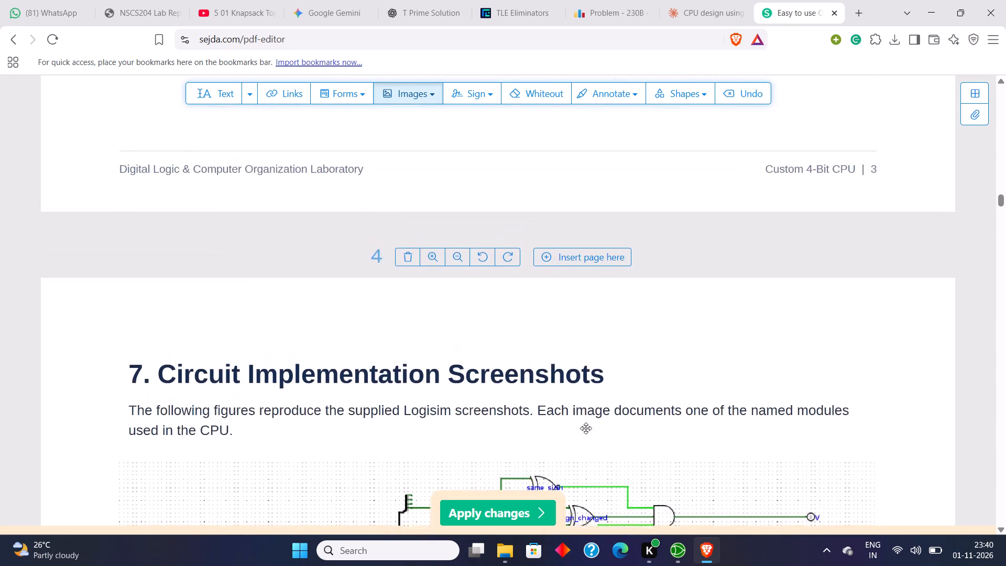
pyautogui.scroll(6, 586, 428)
pyautogui.scroll(-7, 586, 428)
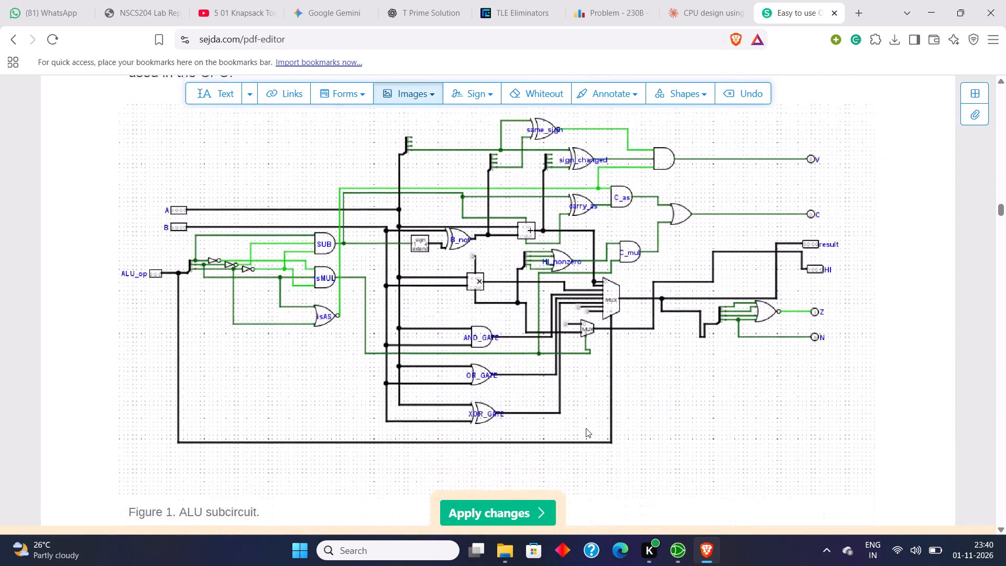
pyautogui.scroll(-6, 586, 428)
pyautogui.scroll(6, 586, 428)
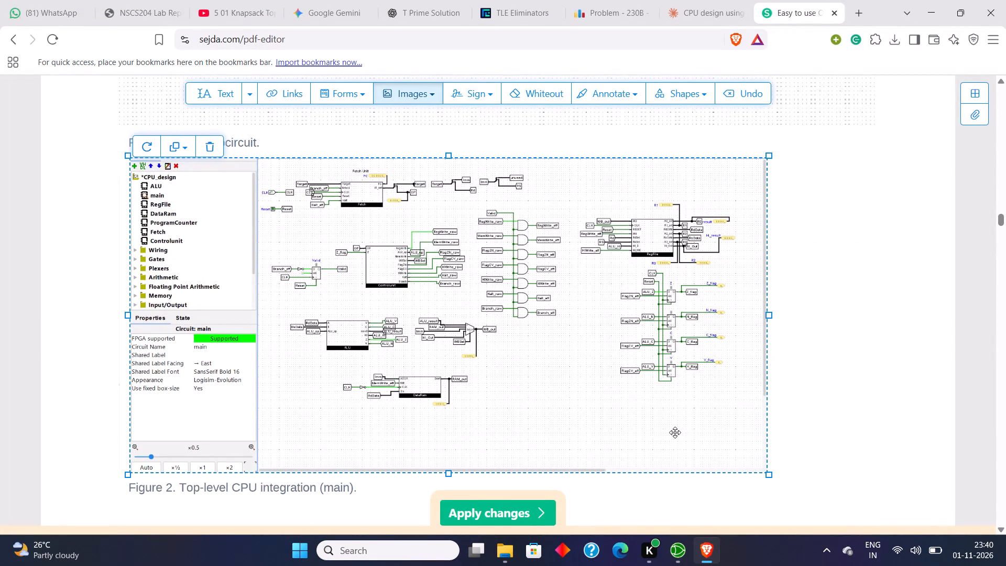
# Apply the changes to generate the edited PDF.
pyautogui.click(523, 507)
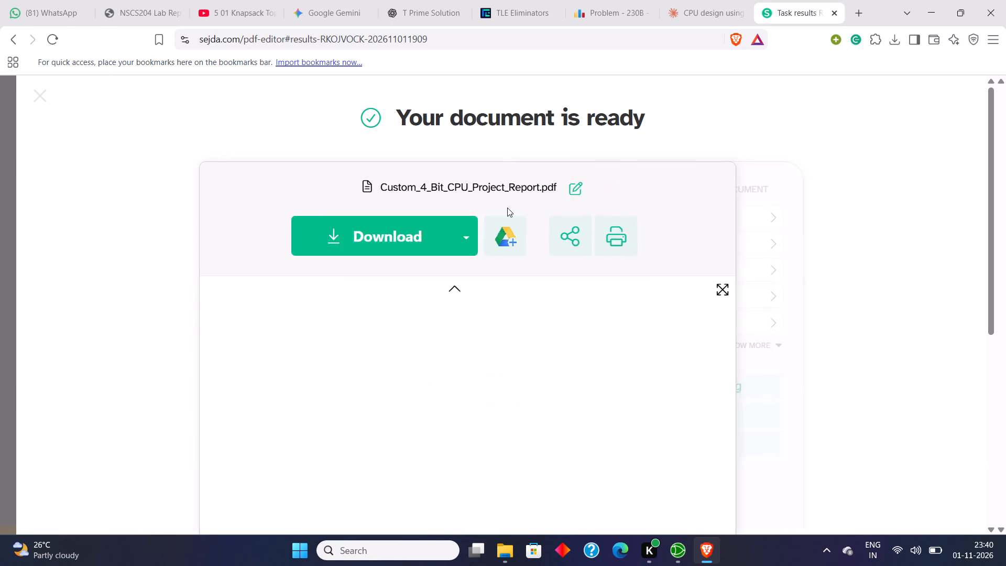
# Download the edited CPU project report PDF into the Downloads folder.
pyautogui.click(327, 222)
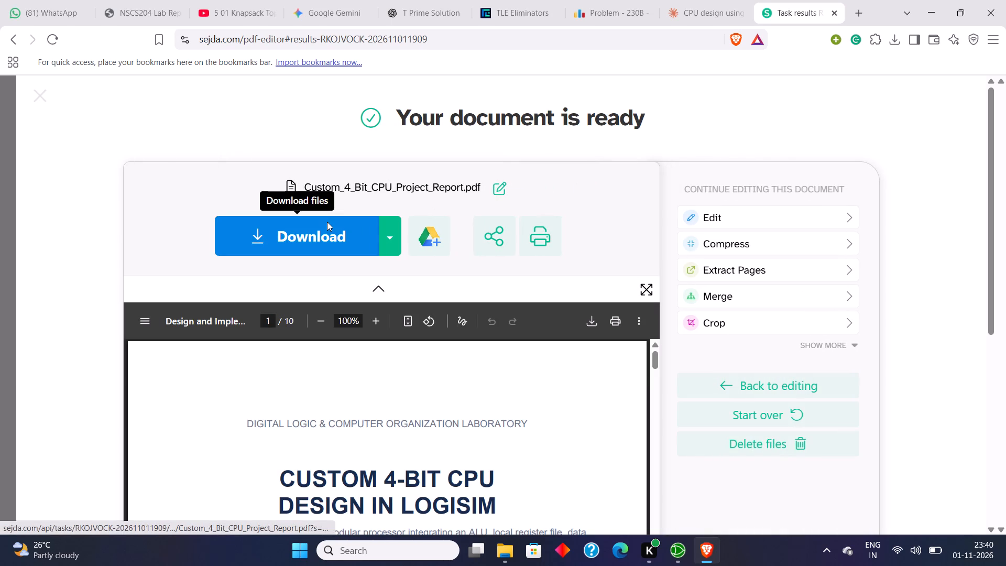
pyautogui.scroll(2, 233, 136)
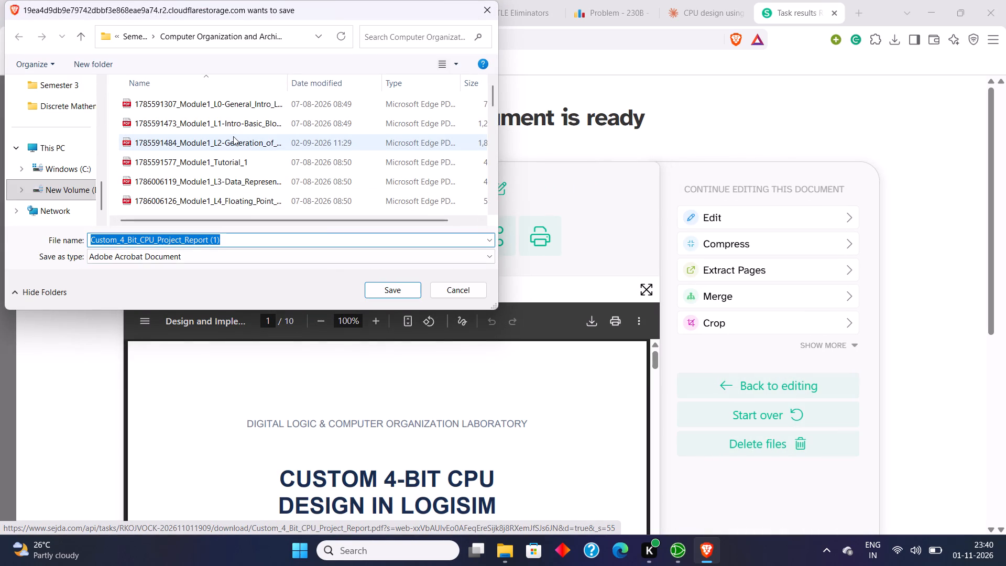
pyautogui.scroll(6, 233, 136)
pyautogui.scroll(3, 85, 112)
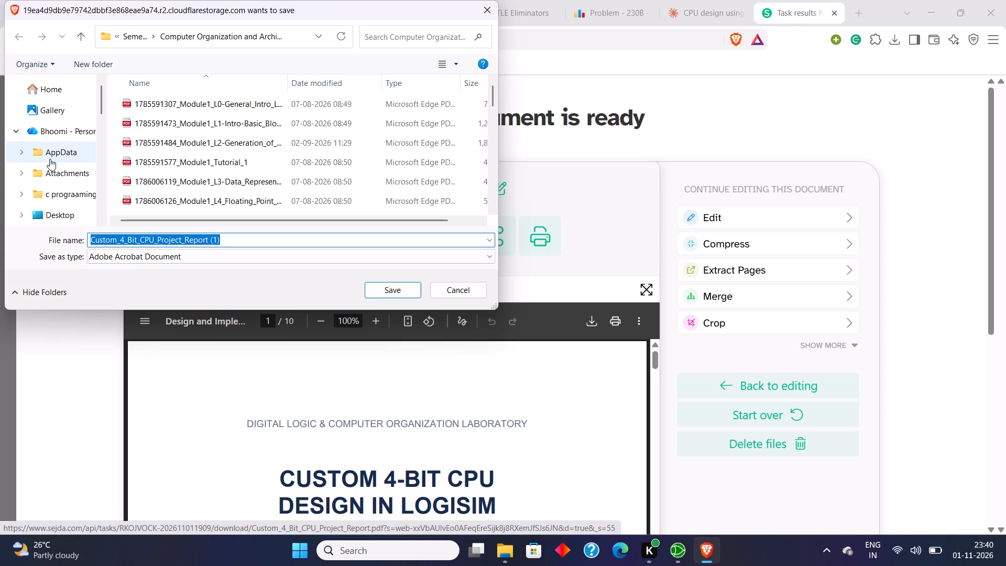
pyautogui.scroll(-1, 50, 159)
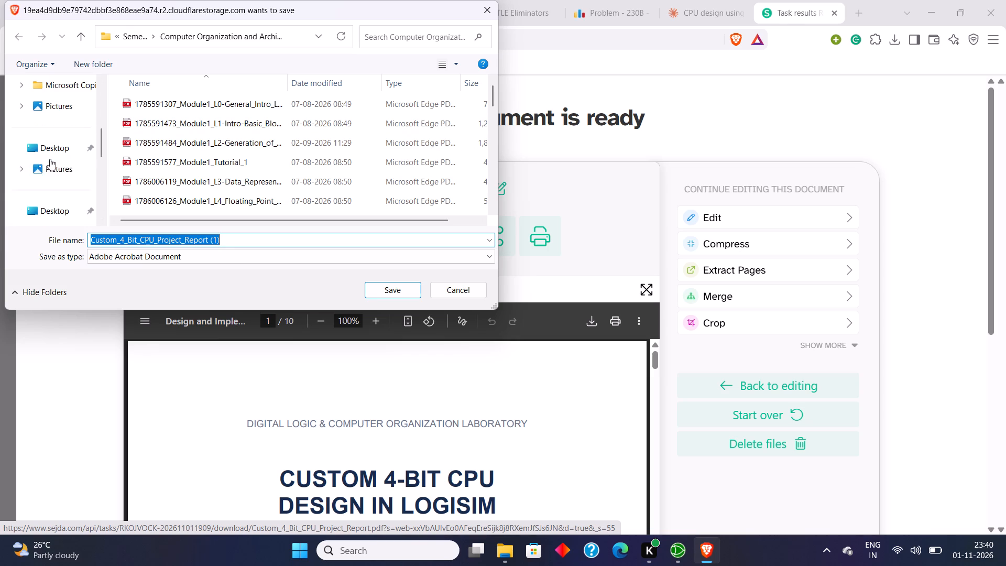
pyautogui.click(50, 167)
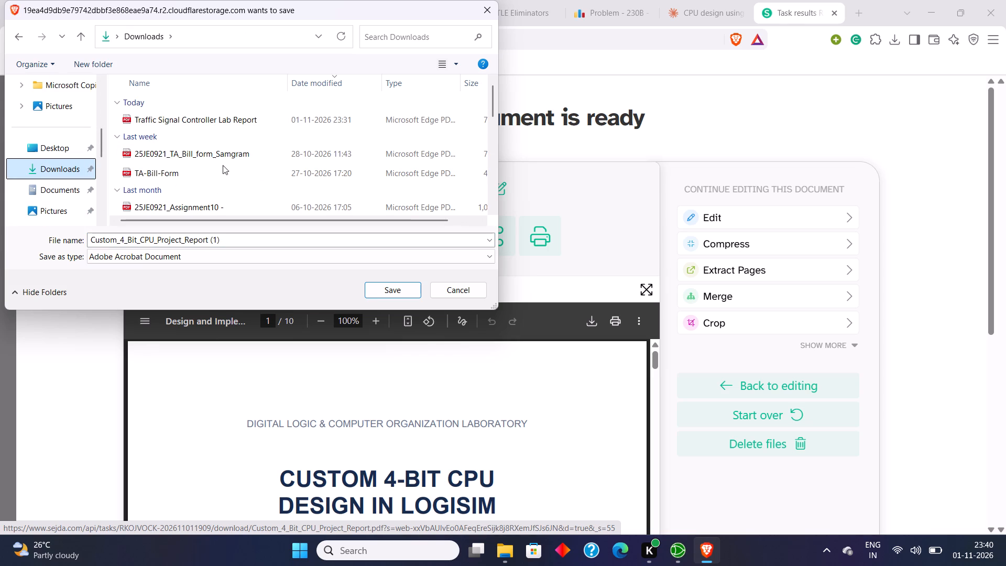
pyautogui.click(385, 287)
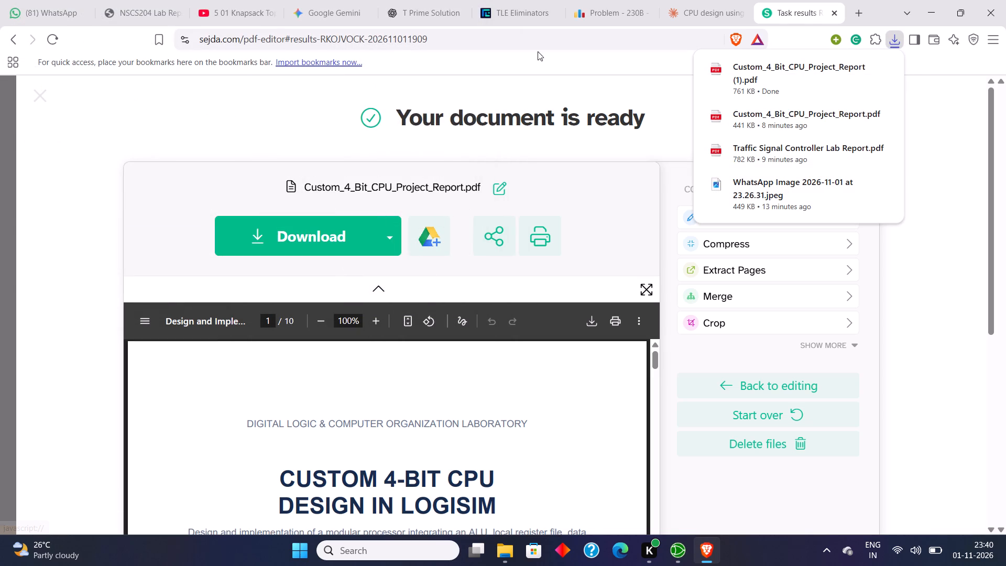